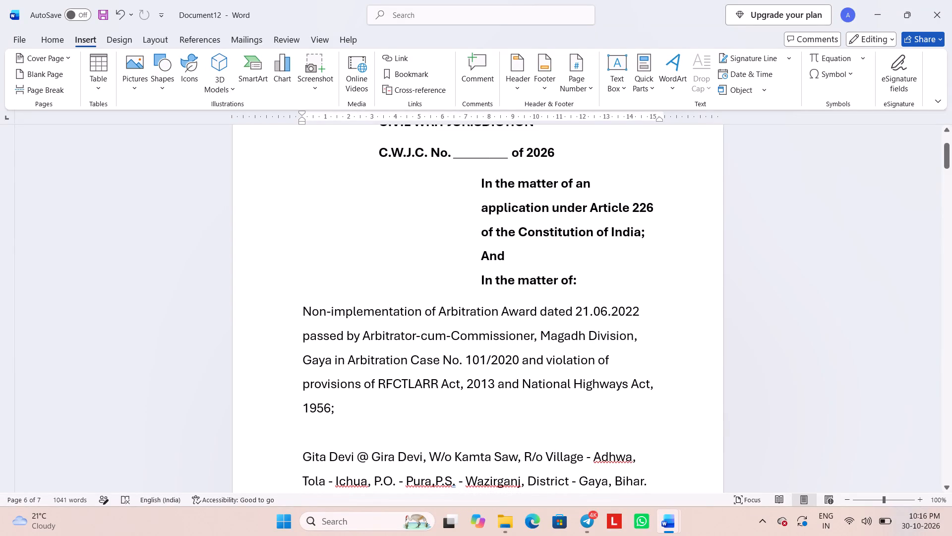
Review the writ petition draft from the High Court heading through to the list of annexures and back to the first page.
scroll(624, 201, "up", 1)
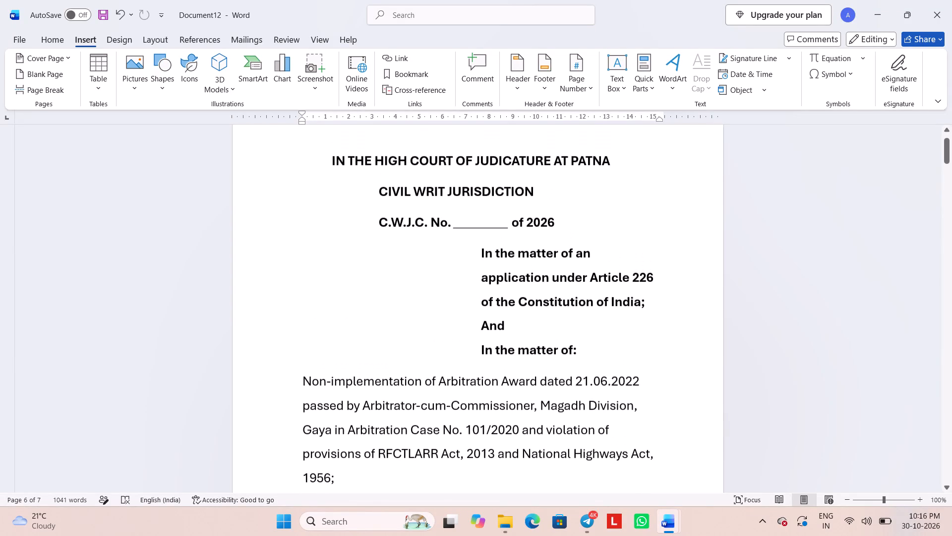
scroll(624, 201, "up", 1)
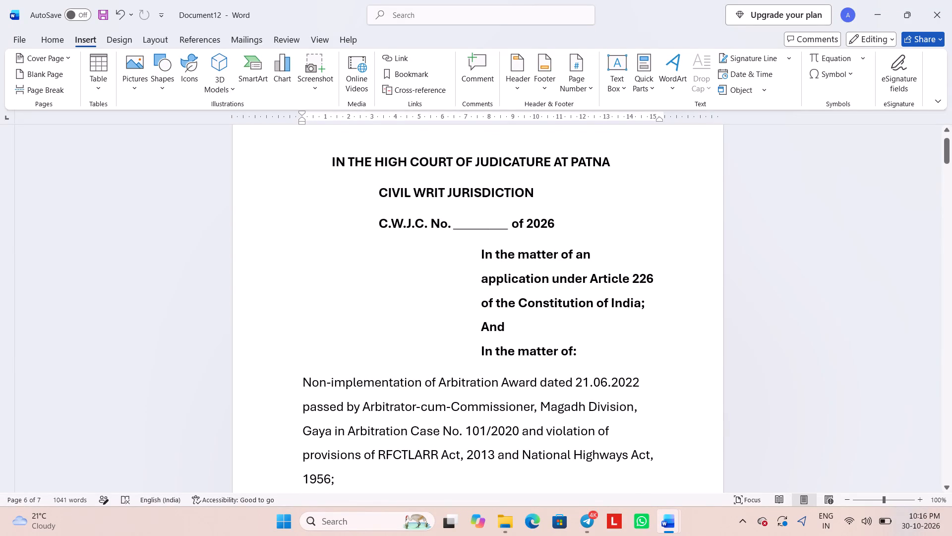
left_click(372, 191)
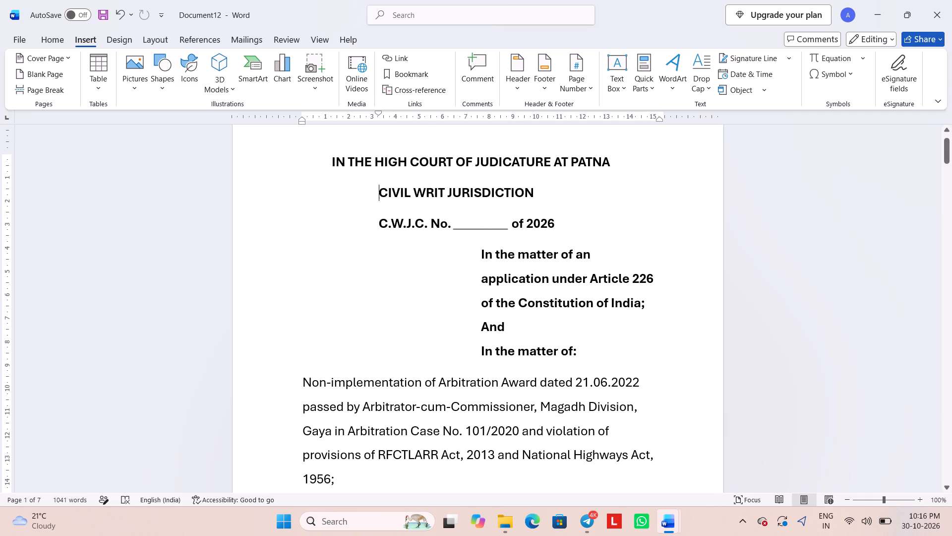
left_click(368, 189)
scroll(368, 189, "down", 3)
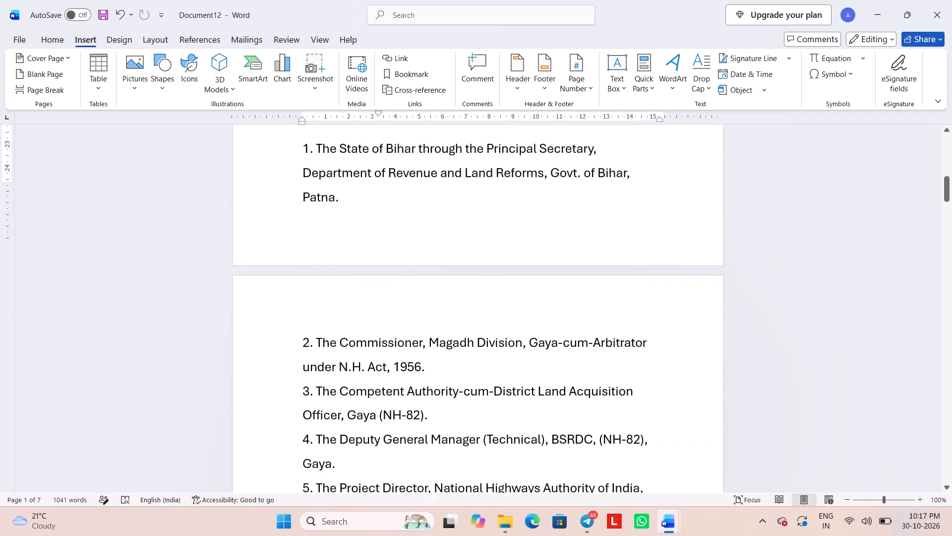
scroll(368, 189, "down", 12)
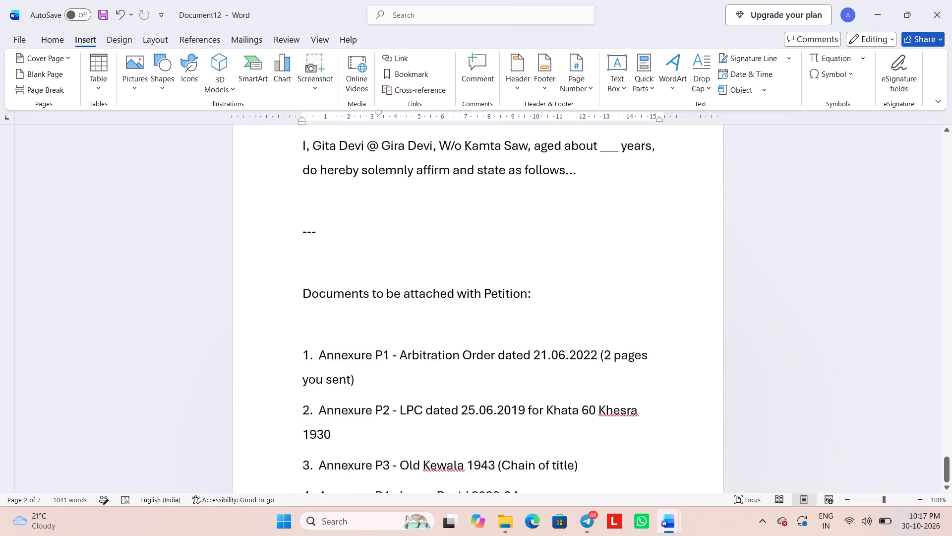
scroll(368, 189, "down", 11)
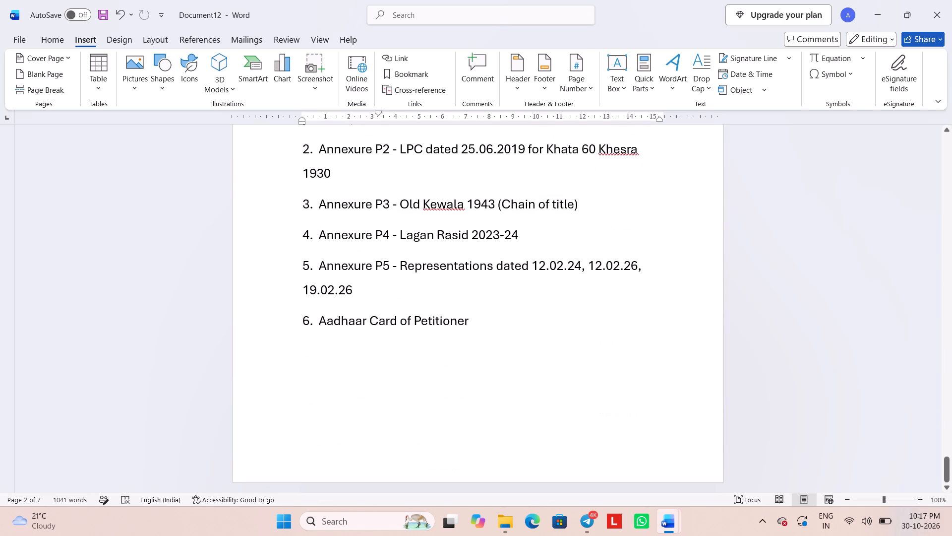
scroll(368, 189, "up", 8)
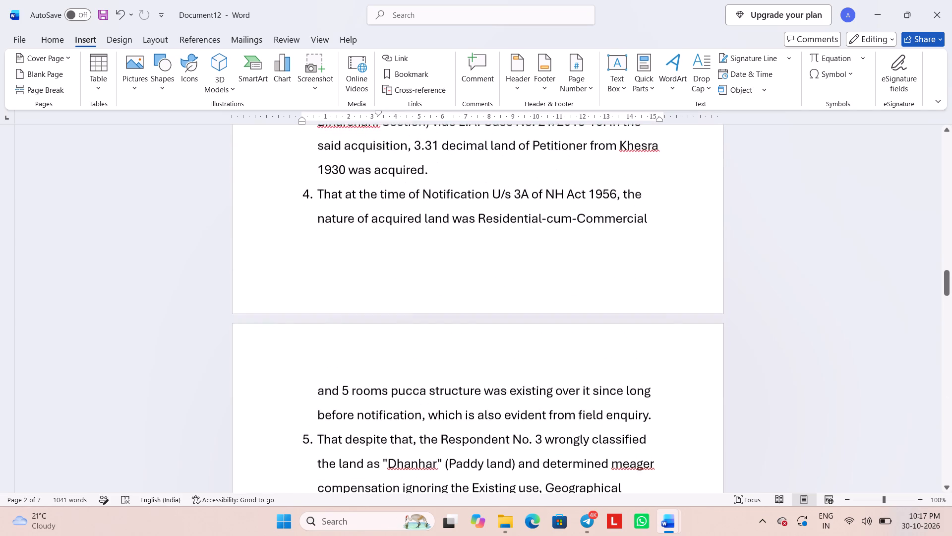
scroll(368, 189, "up", 5)
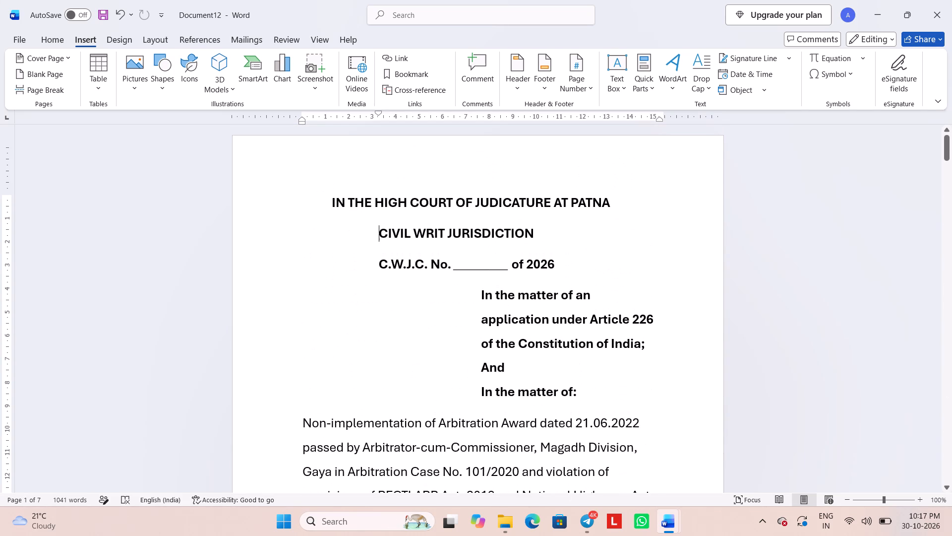
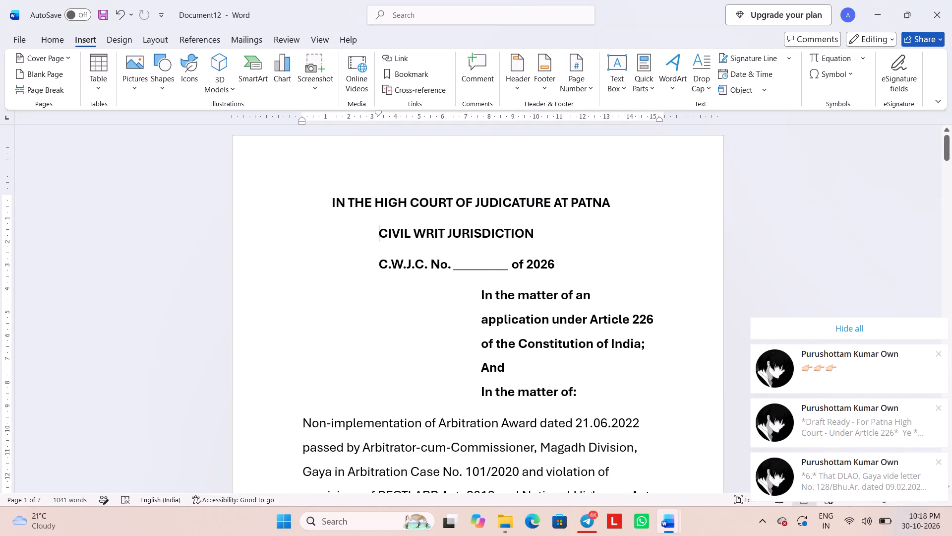
Save the writ petition under the petitioner's name, copied from the party details above "Versus".
scroll(410, 365, "down", 1)
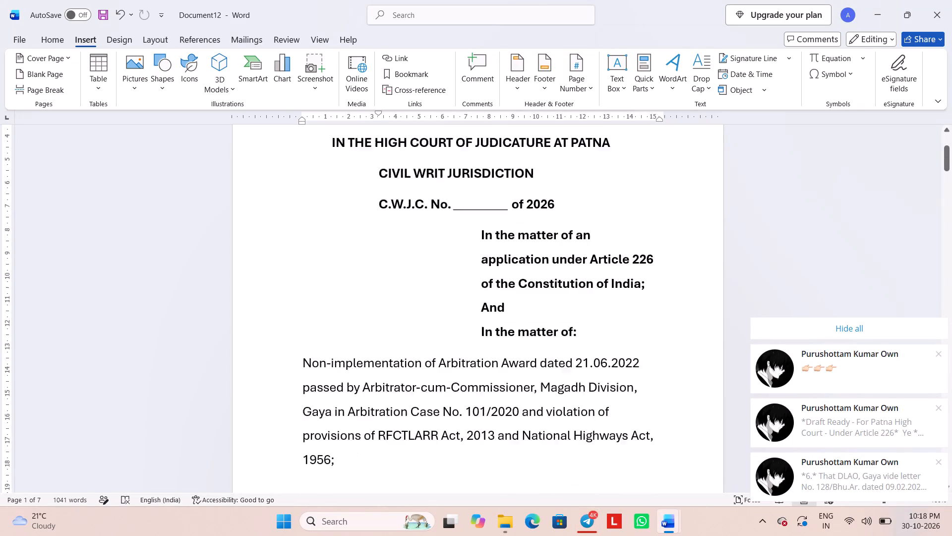
scroll(410, 365, "down", 1)
left_click_drag(299, 297, 410, 299)
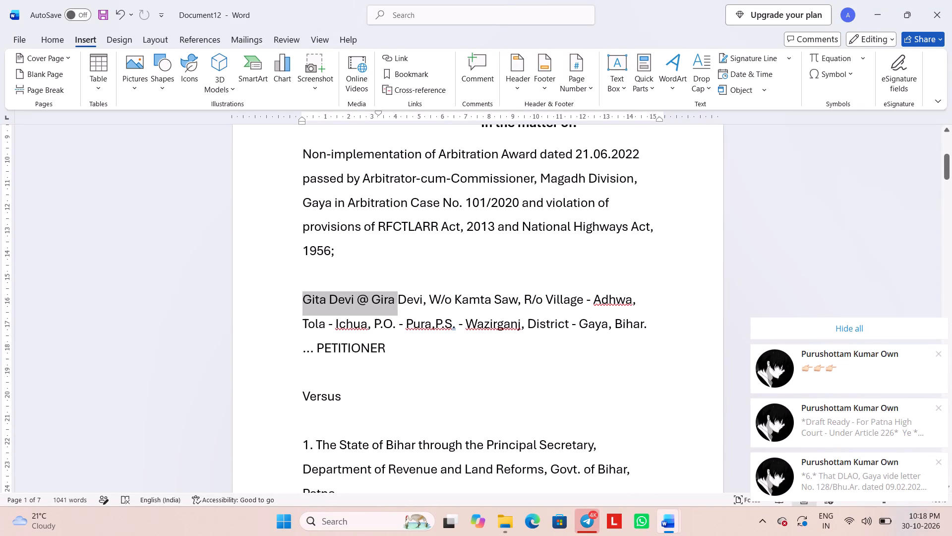
left_click_drag(410, 299, 421, 308)
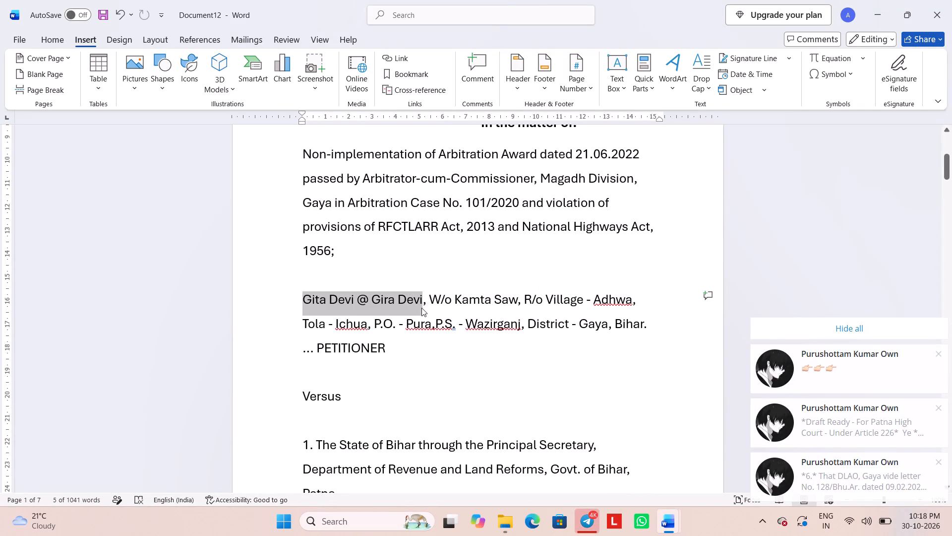
key("ctrl+c")
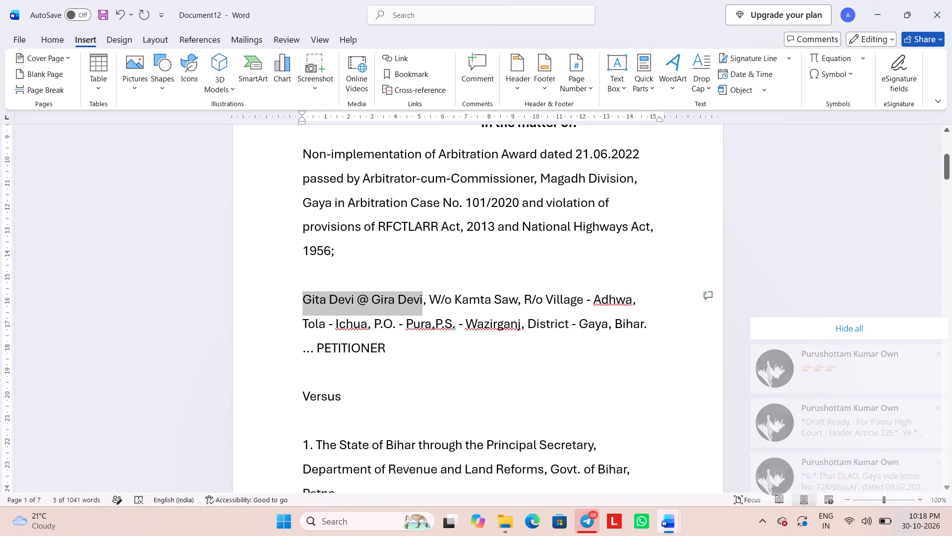
left_click(240, 0)
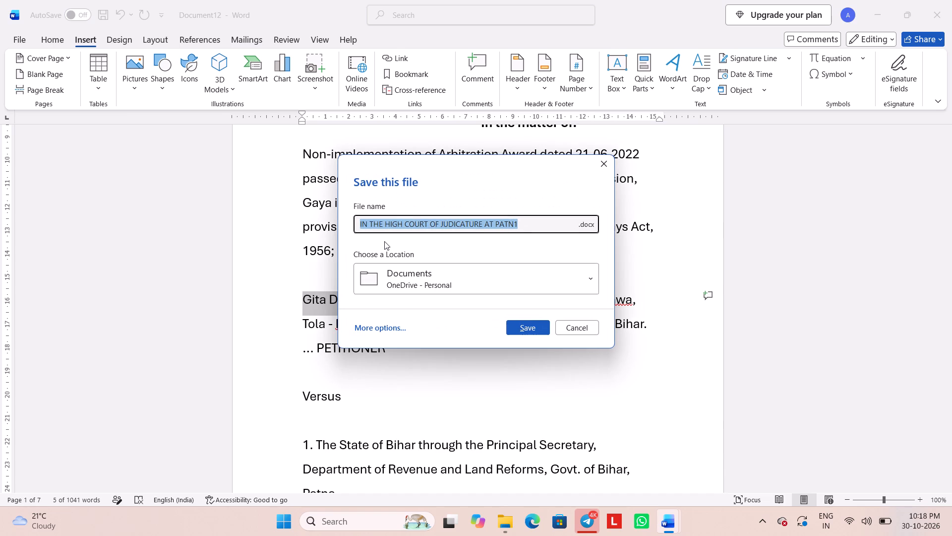
key("ctrl+v")
key("Return")
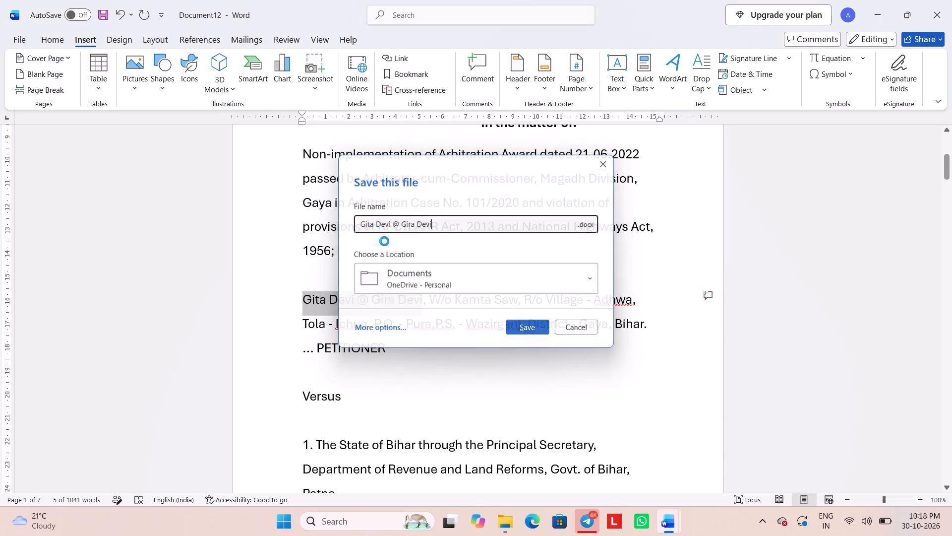
Open a new blank document.
left_click(285, 524)
left_click(348, 418)
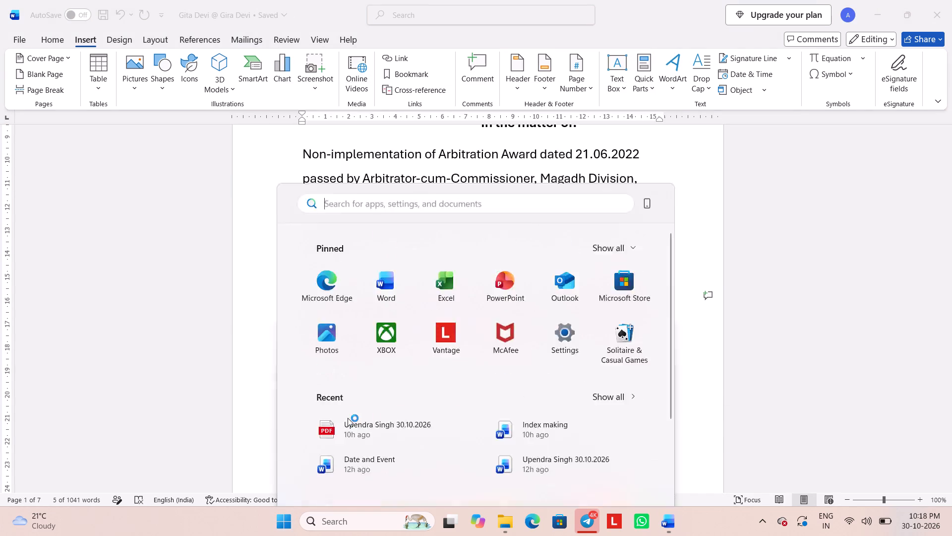
key("BackSpace")
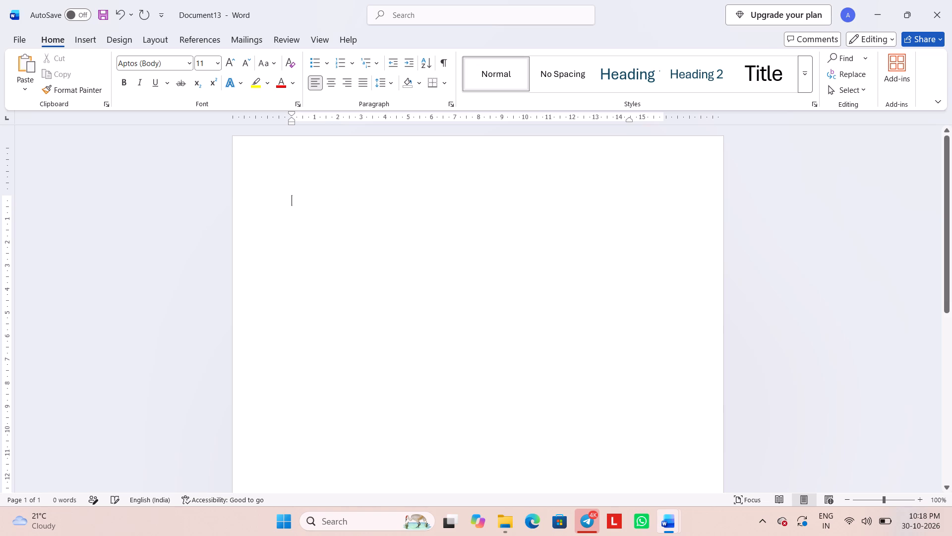
Set the blank document's left page margin to 3 cm.
double_click(318, 116)
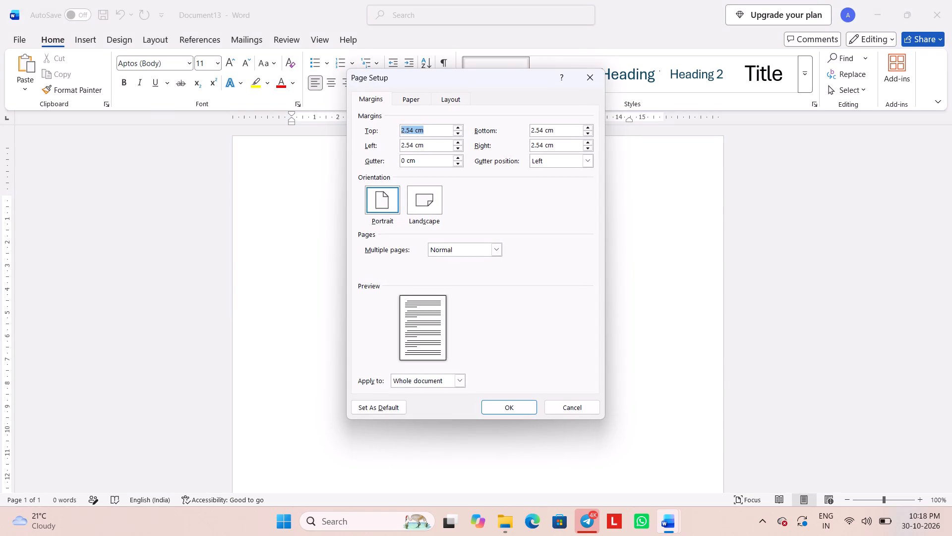
left_click_drag(424, 145, 404, 146)
key("BackSpace")
key("BackSpace")
key("BackSpace")
key("3")
key("Return")
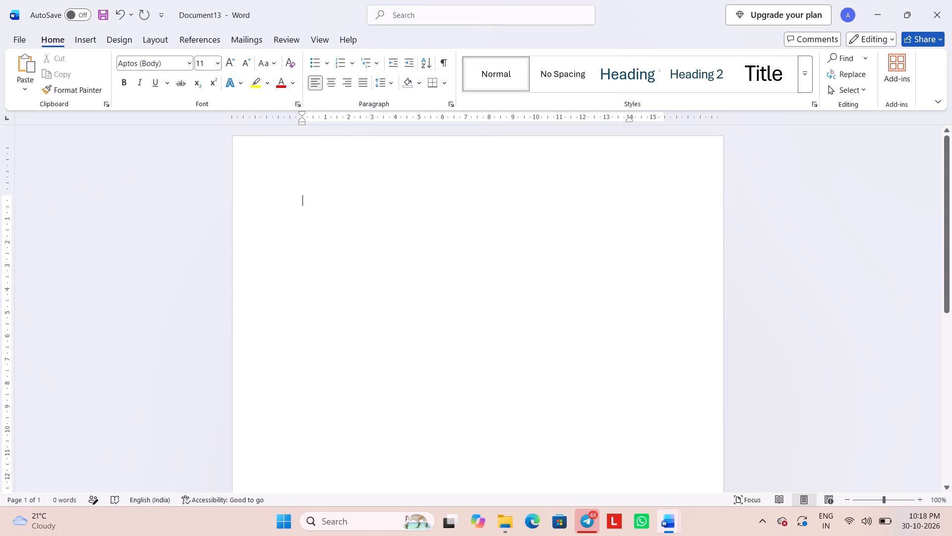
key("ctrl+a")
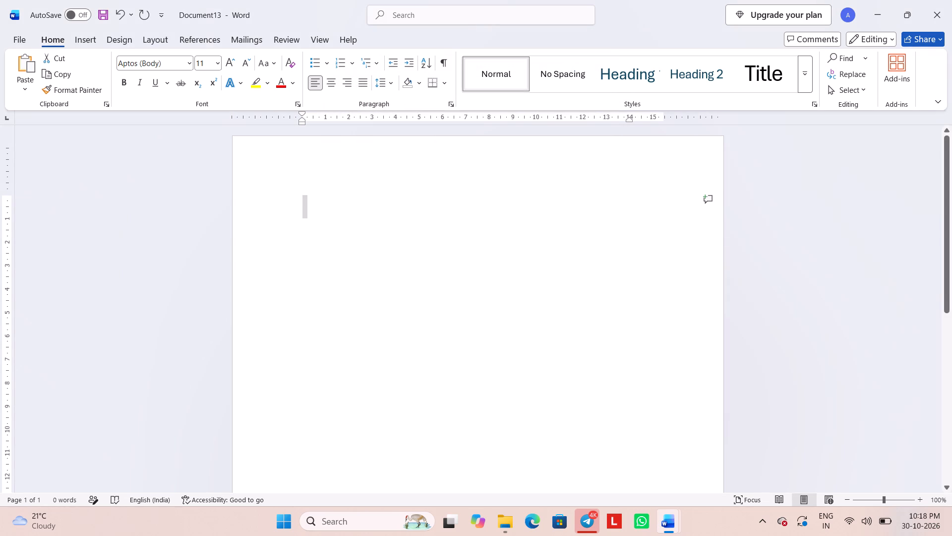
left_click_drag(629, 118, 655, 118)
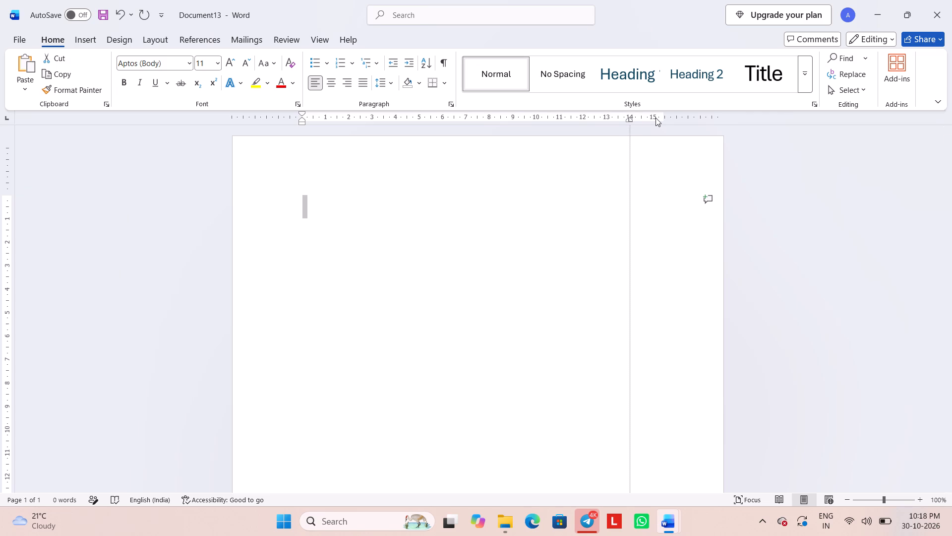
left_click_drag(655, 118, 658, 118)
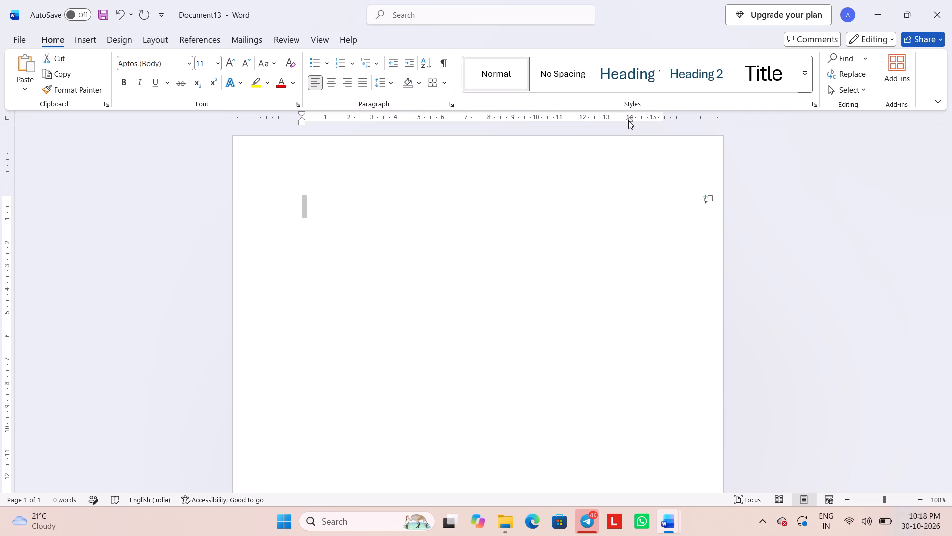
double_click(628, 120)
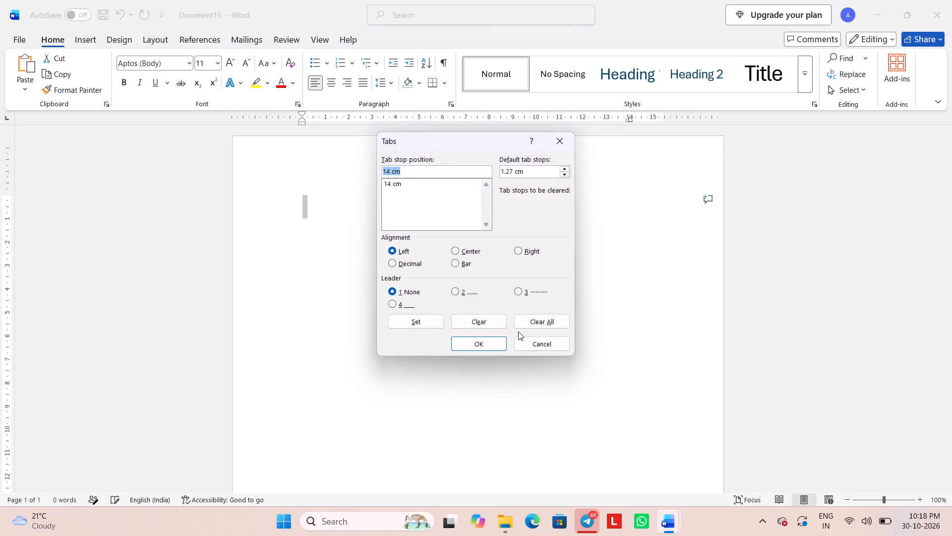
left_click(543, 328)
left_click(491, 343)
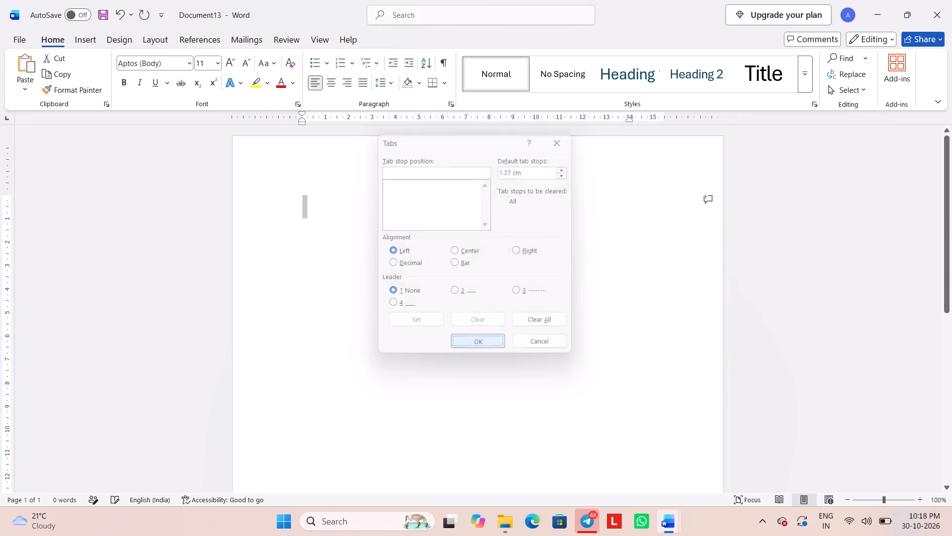
Extend the empty paragraph's right indent to about 15.5 cm on the ruler.
left_click_drag(628, 120, 665, 124)
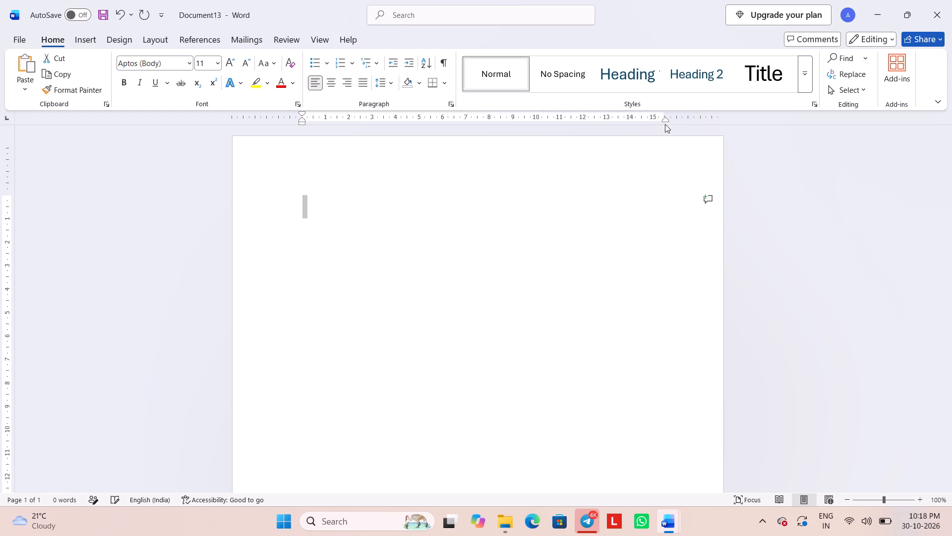
left_click(537, 356)
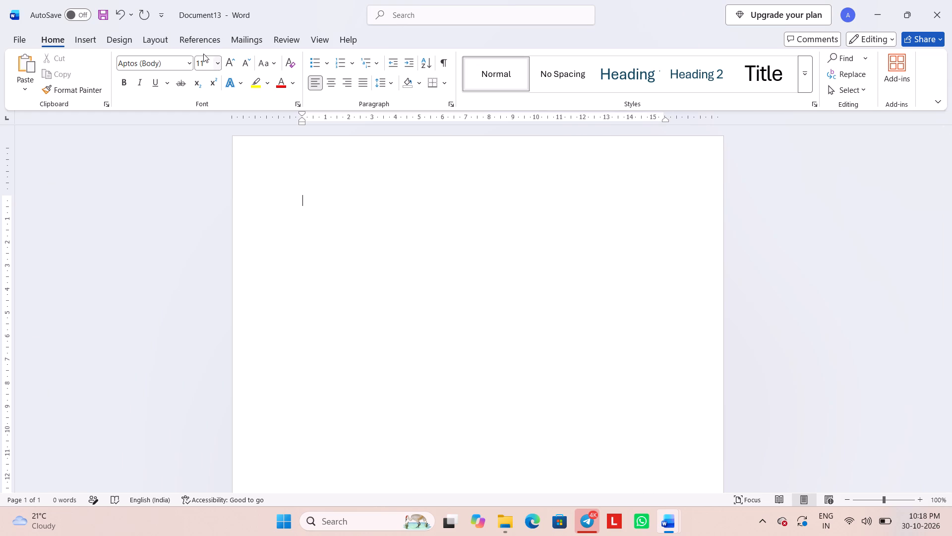
Set the font size to 16 for the text of the blank document.
left_click(208, 61)
type("16")
key("Return")
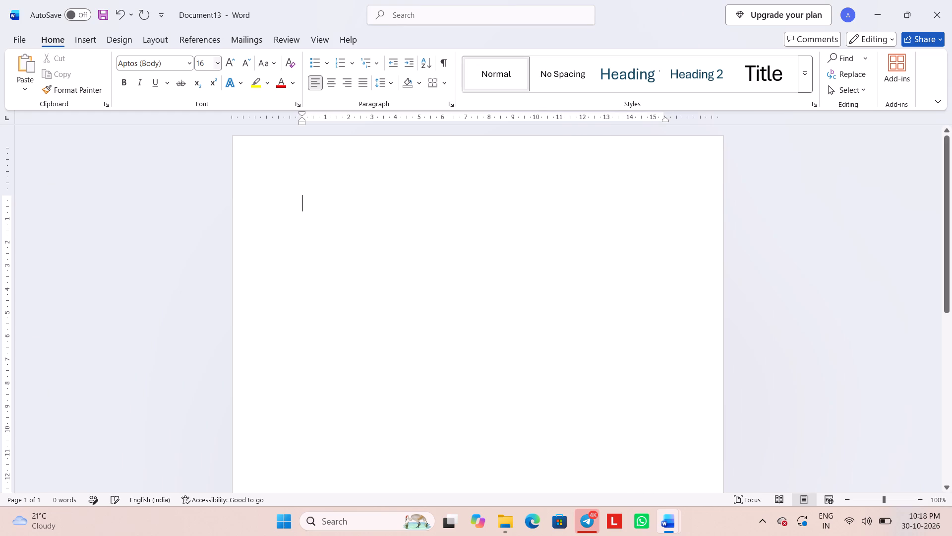
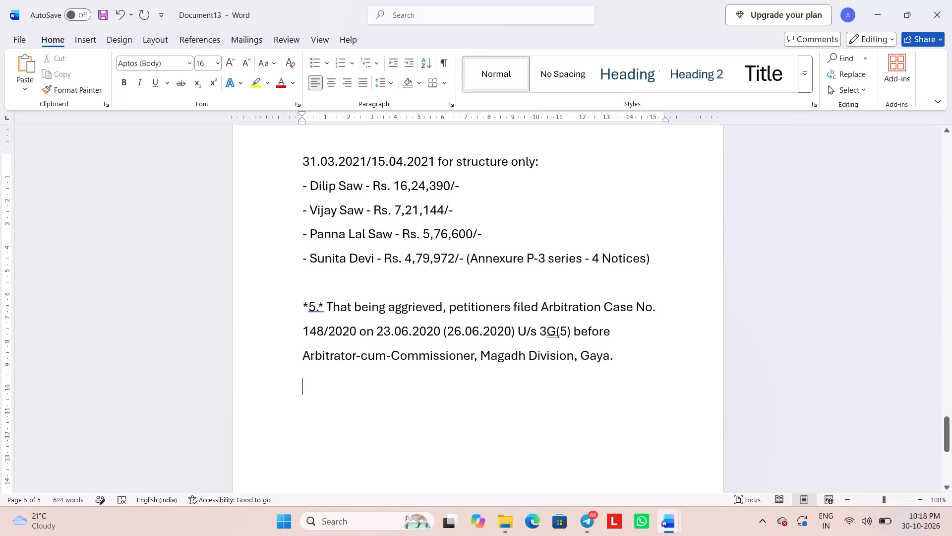
key("ctrl+v")
Delete the introductory draft notes above the High Court of Judicature at Patna title, including the title's leading ### marks and space.
scroll(680, 338, "up", 2)
scroll(680, 338, "down", 1)
scroll(680, 338, "up", 1)
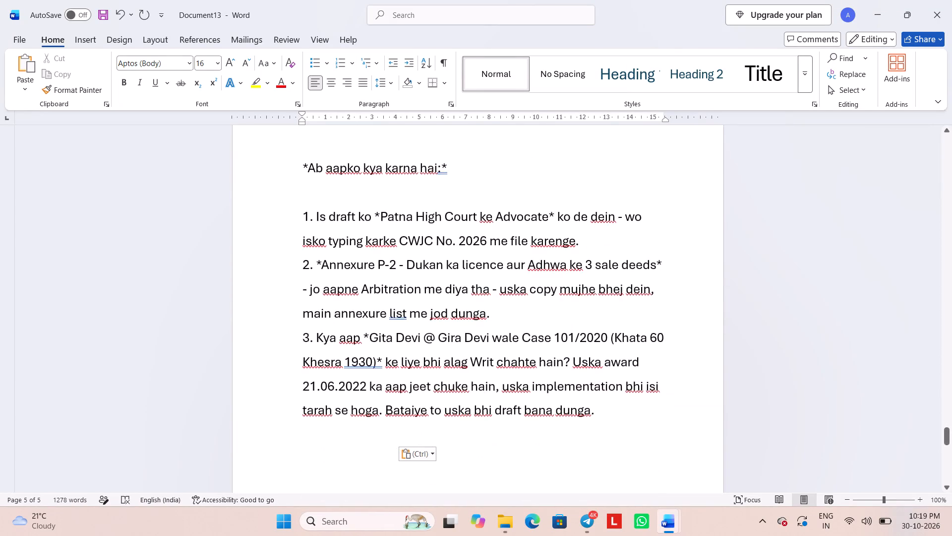
scroll(680, 338, "up", 1)
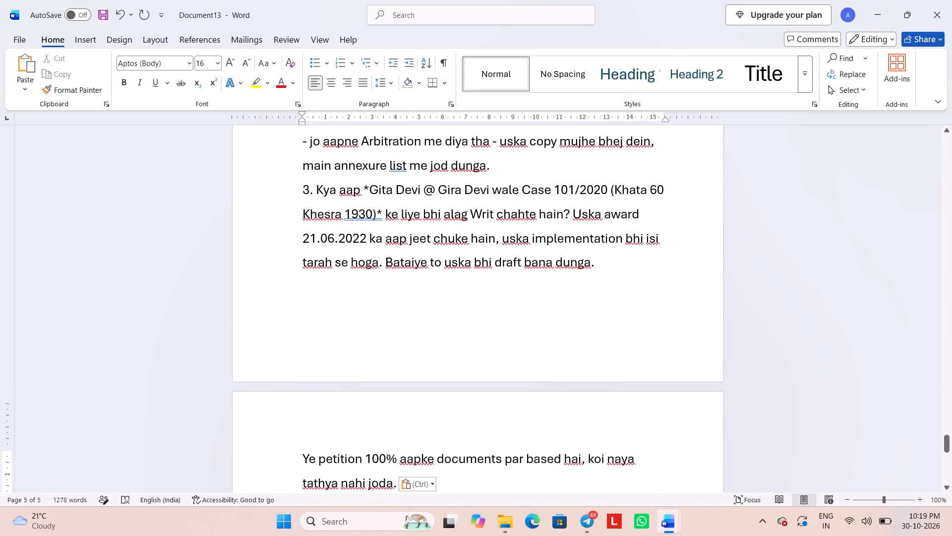
scroll(680, 338, "up", 7)
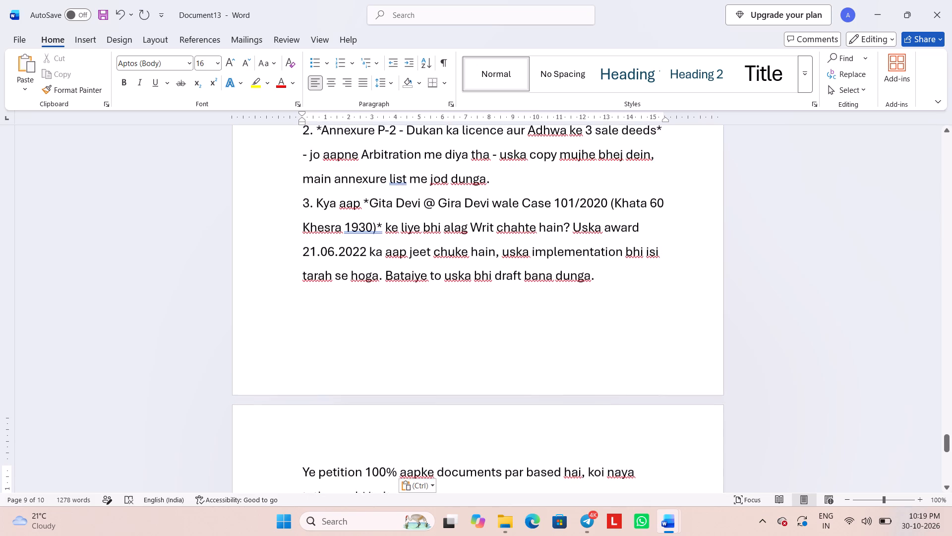
scroll(680, 338, "up", 14)
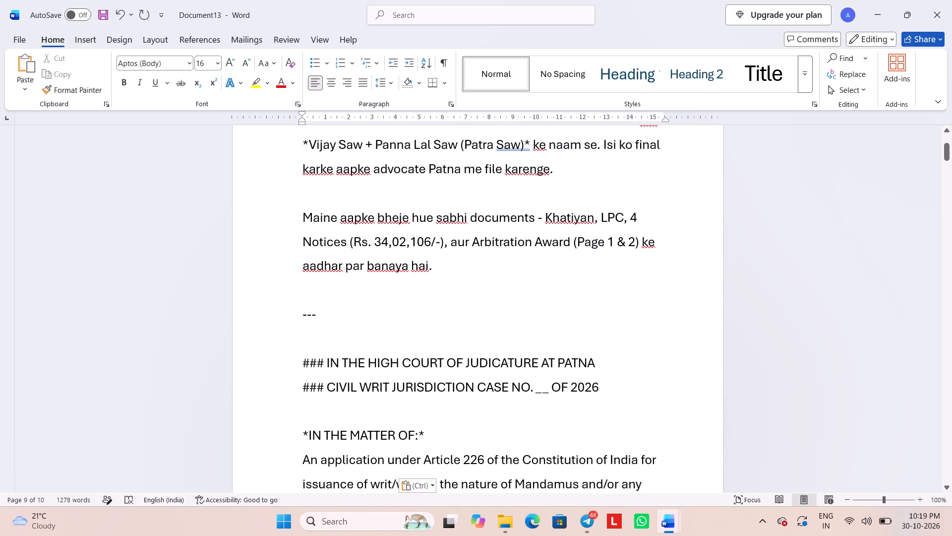
left_click_drag(327, 365, 306, 89)
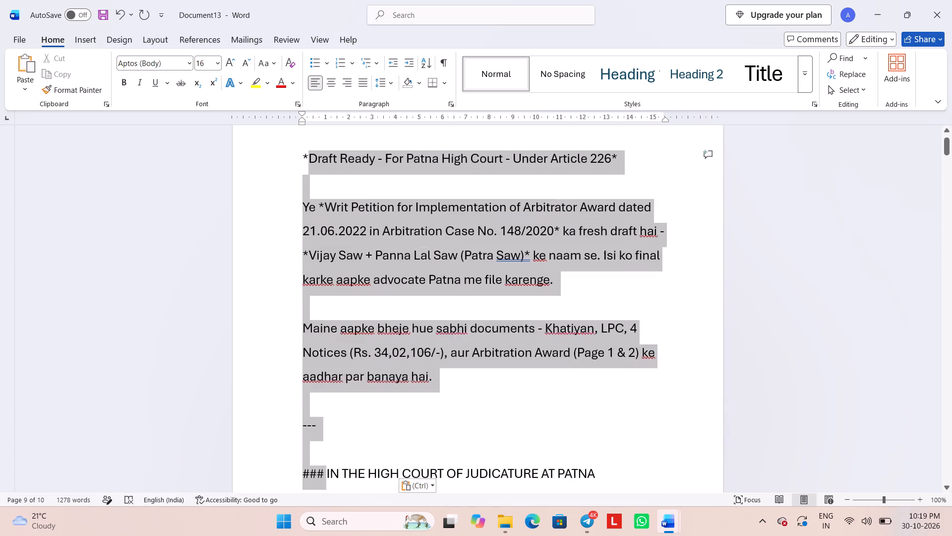
left_click_drag(306, 89, 307, 42)
key("BackSpace")
key("BackSpace")
key("BackSpace")
key("BackSpace")
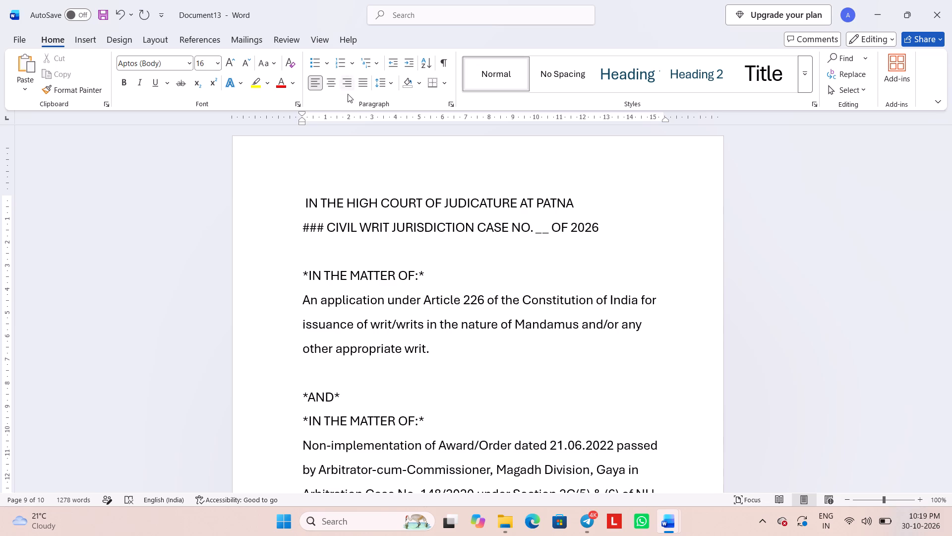
key("Delete")
Review the petition from the case title through the synopsis, numbered paragraphs, grounds and prayer to the annexure list.
scroll(468, 349, "down", 1)
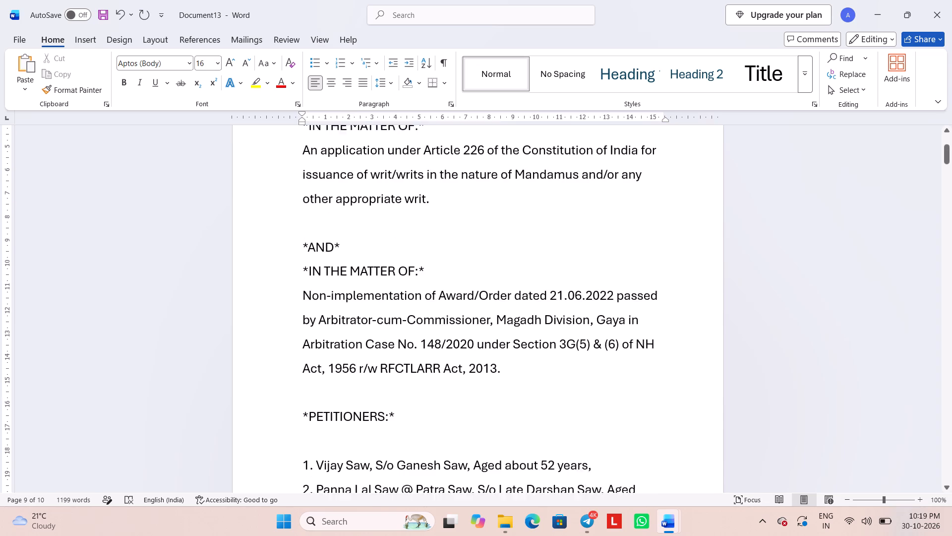
scroll(468, 349, "down", 2)
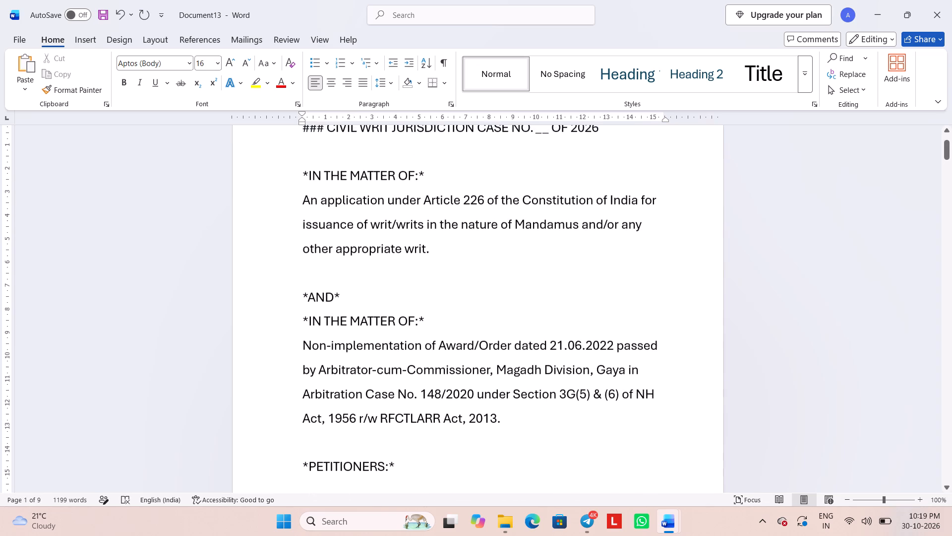
scroll(468, 349, "down", 2)
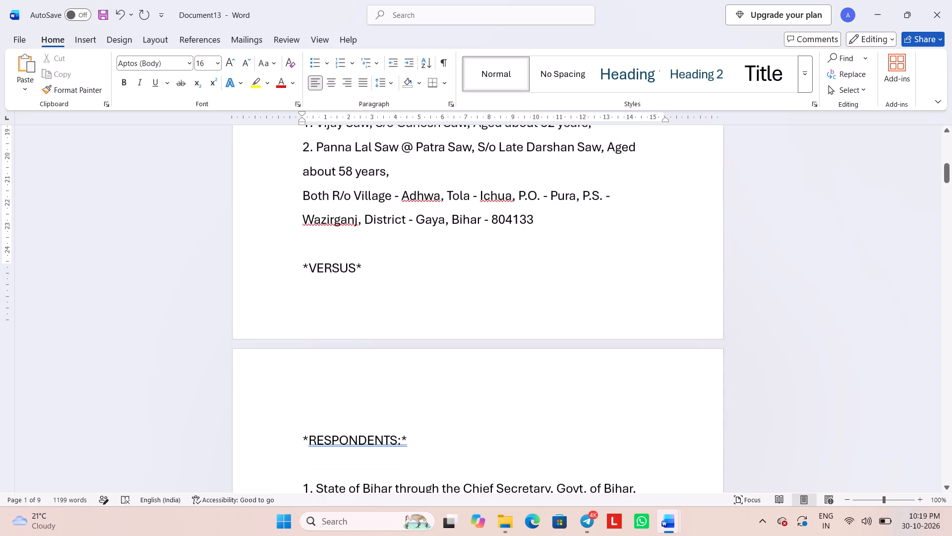
scroll(468, 349, "down", 3)
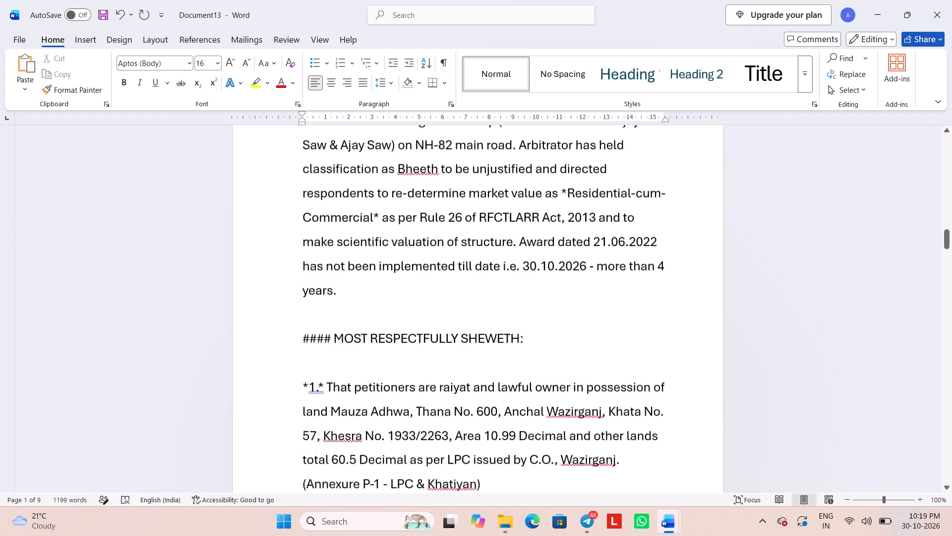
scroll(468, 349, "down", 6)
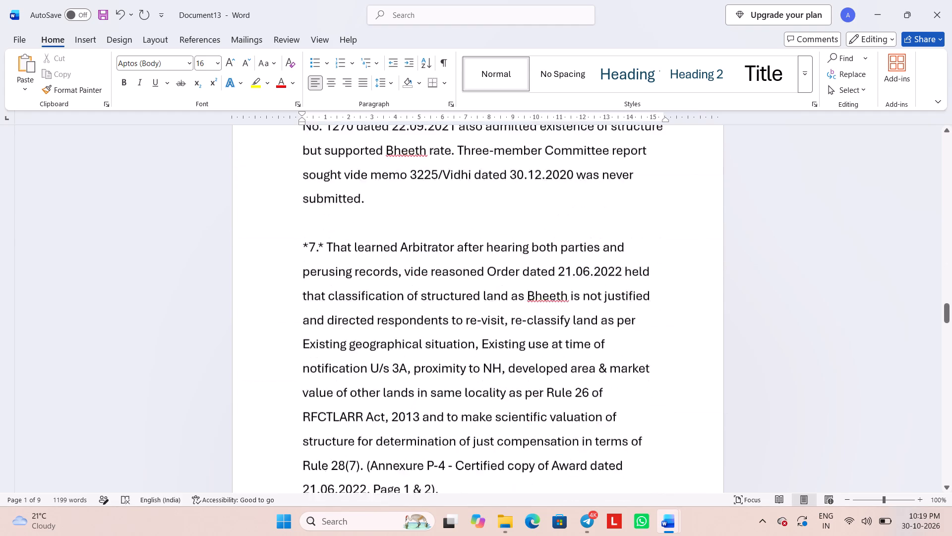
scroll(468, 349, "down", 5)
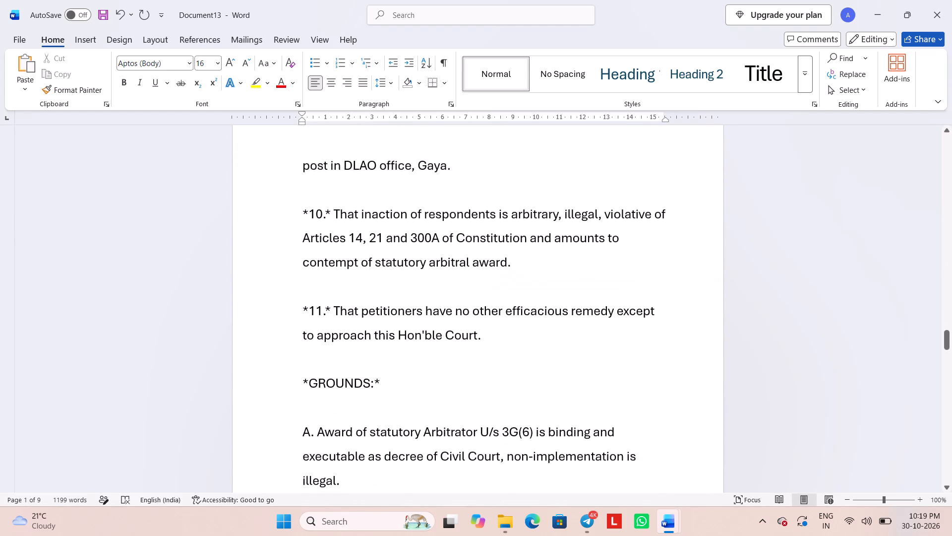
scroll(468, 349, "down", 3)
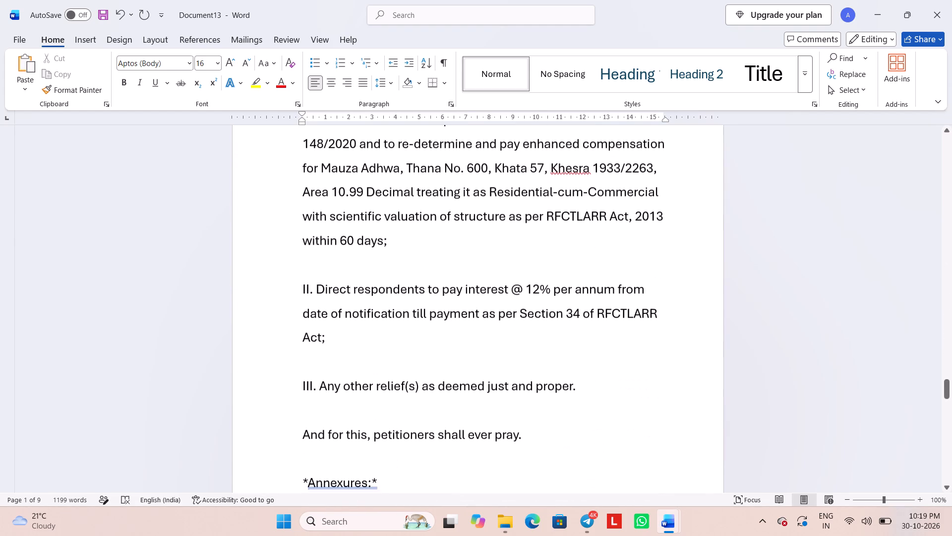
scroll(468, 349, "up", 3)
scroll(468, 349, "down", 4)
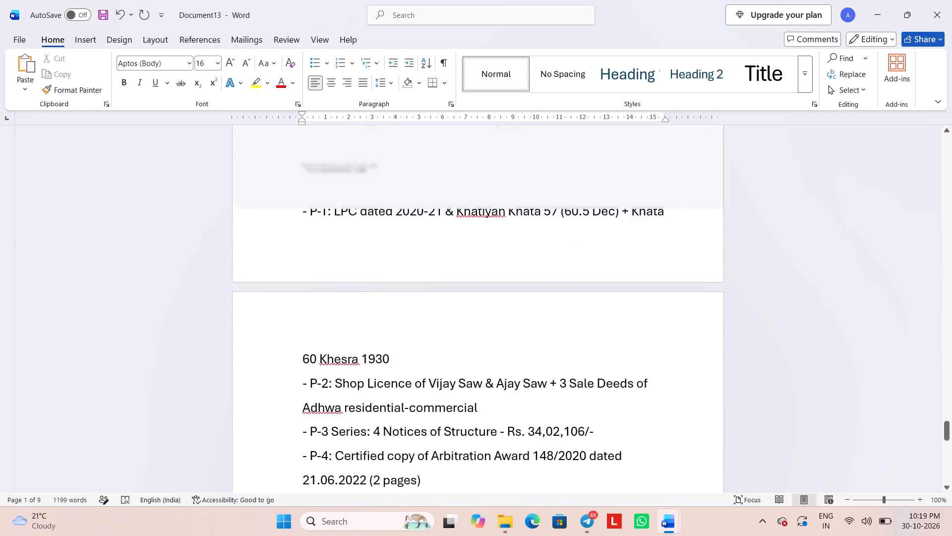
scroll(468, 349, "down", 2)
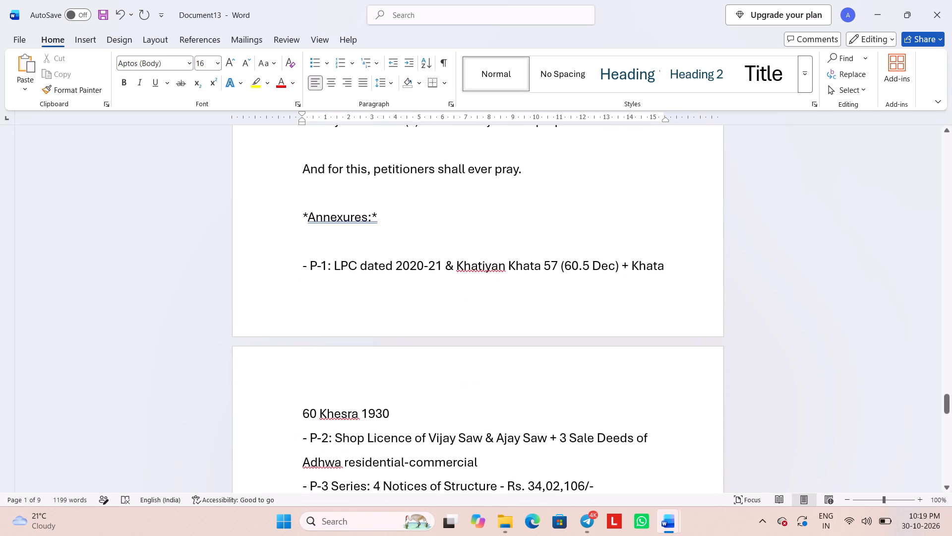
scroll(468, 349, "down", 1)
Cut reliefs I to III from the PRAYER section, from the writ of Mandamus through "Any other relief(s) as deemed just and proper.".
scroll(342, 185, "up", 2)
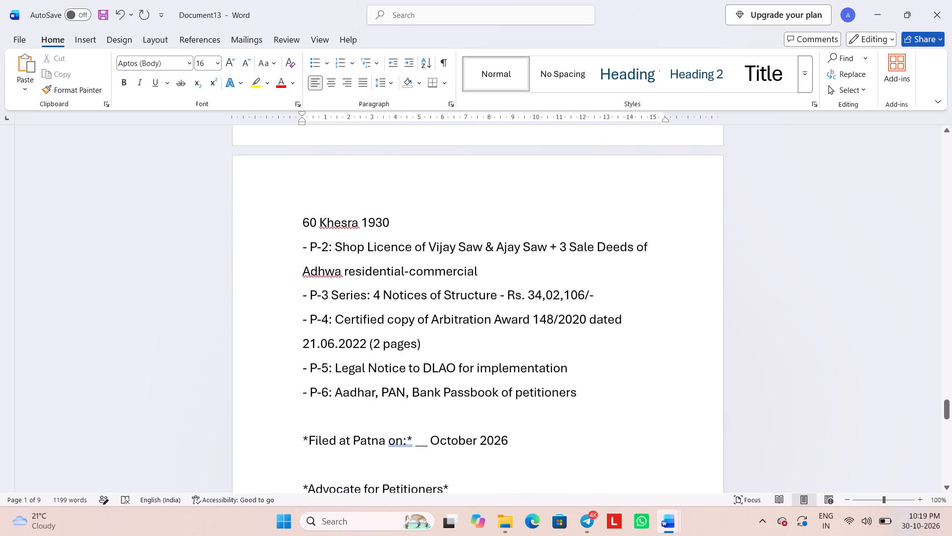
scroll(342, 185, "up", 3)
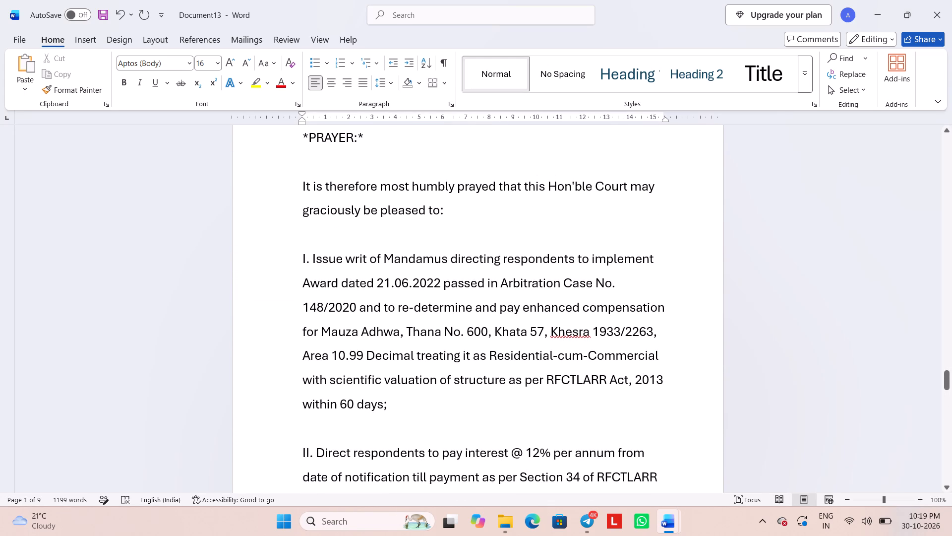
left_click_drag(312, 260, 397, 265)
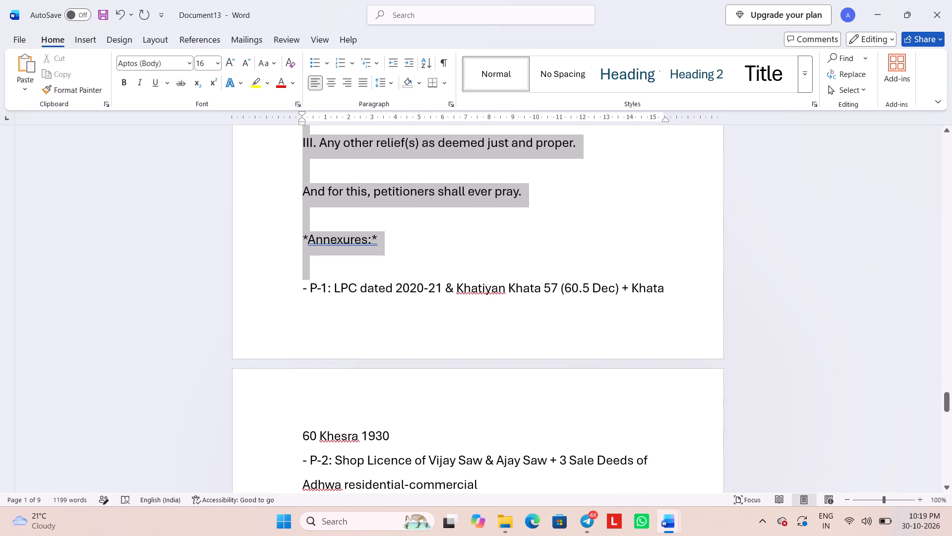
left_click_drag(397, 265, 579, 199)
left_click(529, 210)
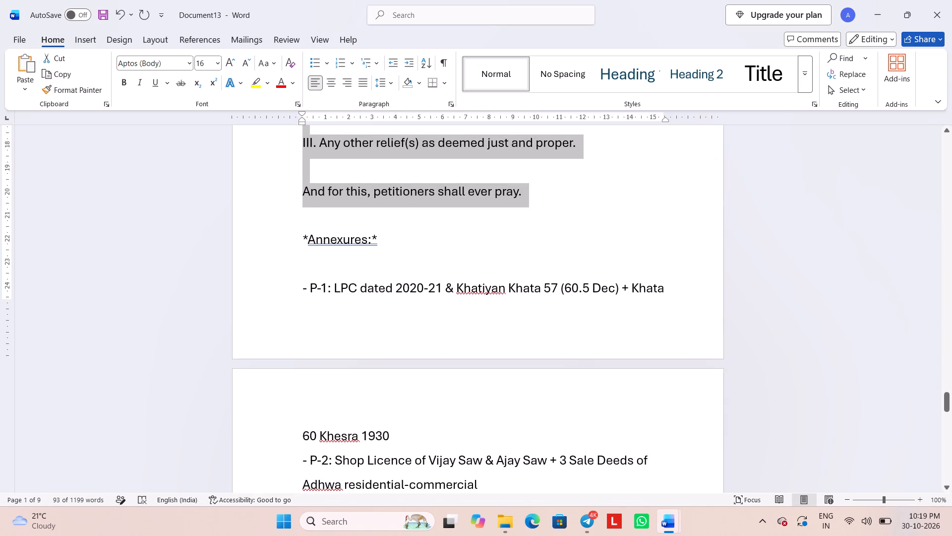
scroll(529, 210, "up", 1)
left_click_drag(627, 261, 492, 215)
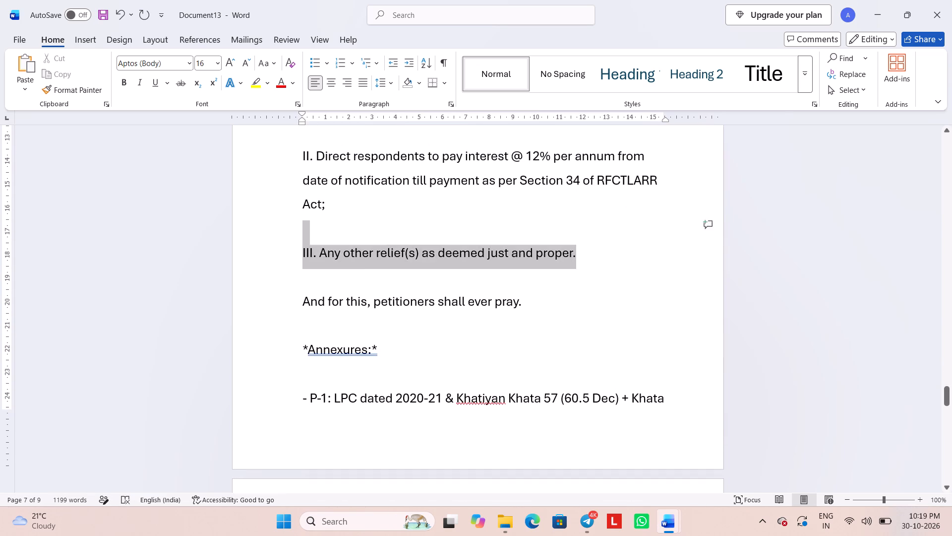
left_click_drag(492, 215, 304, 526)
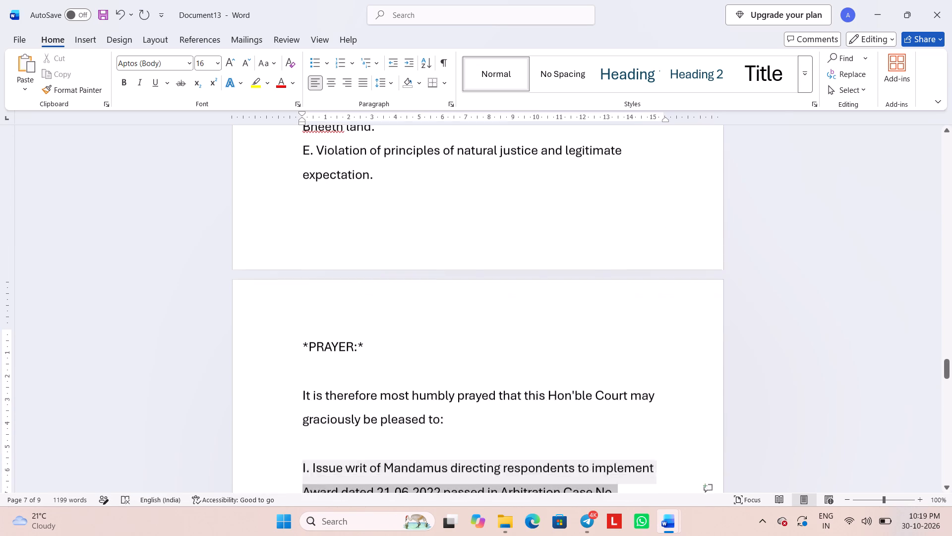
left_click_drag(304, 526, 303, 233)
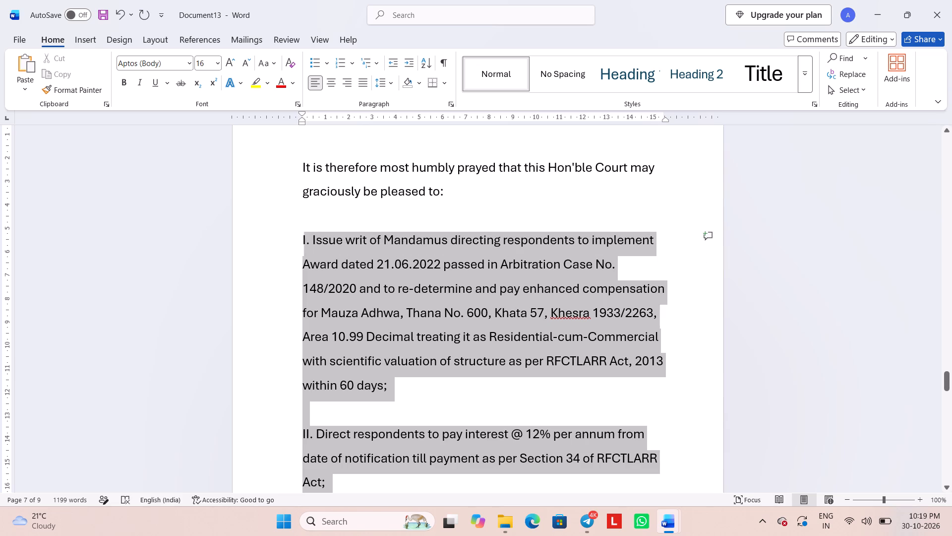
left_click_drag(303, 233, 301, 240)
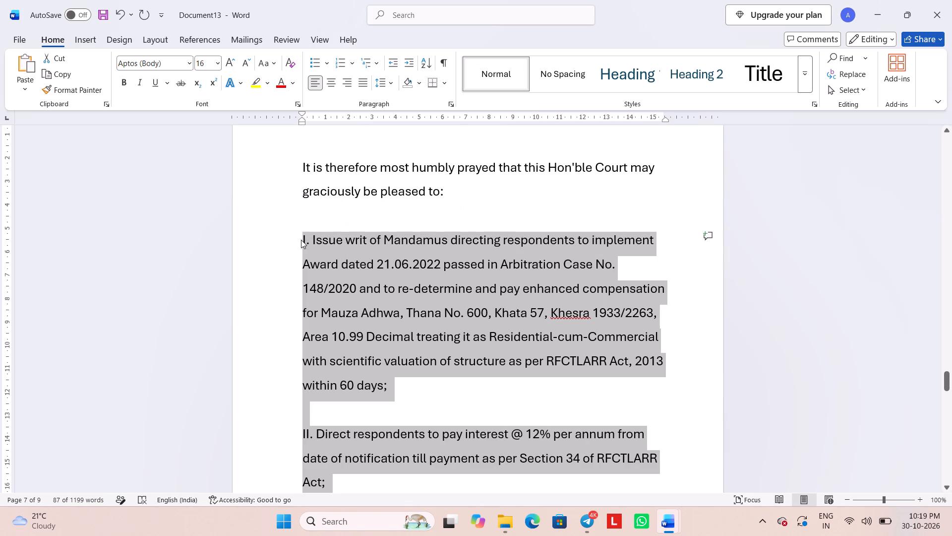
key("ctrl+x")
Start a "1." paragraph directly under MOST RESPECTFULLY SHEWETH and paste the cut reliefs I to III into it.
scroll(301, 240, "up", 17)
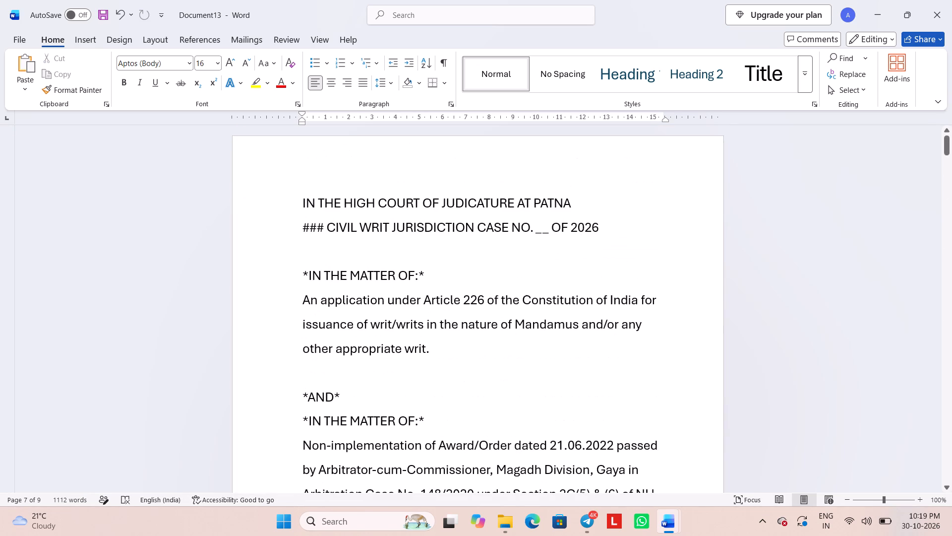
scroll(372, 458, "down", 3)
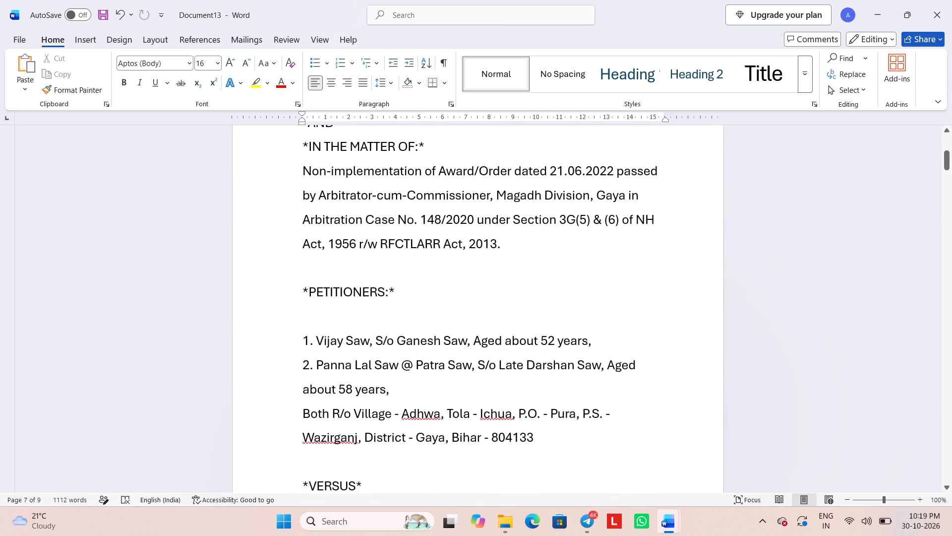
scroll(372, 458, "down", 3)
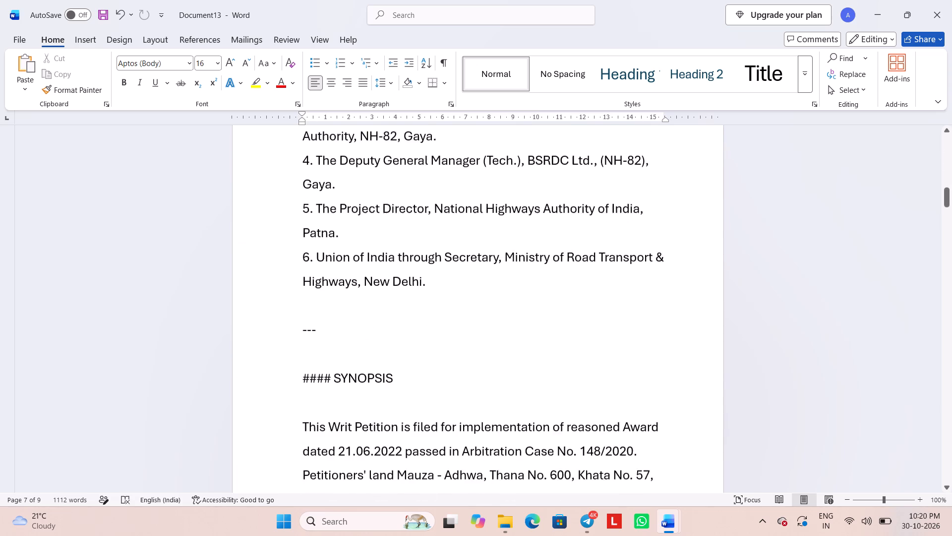
scroll(372, 458, "down", 3)
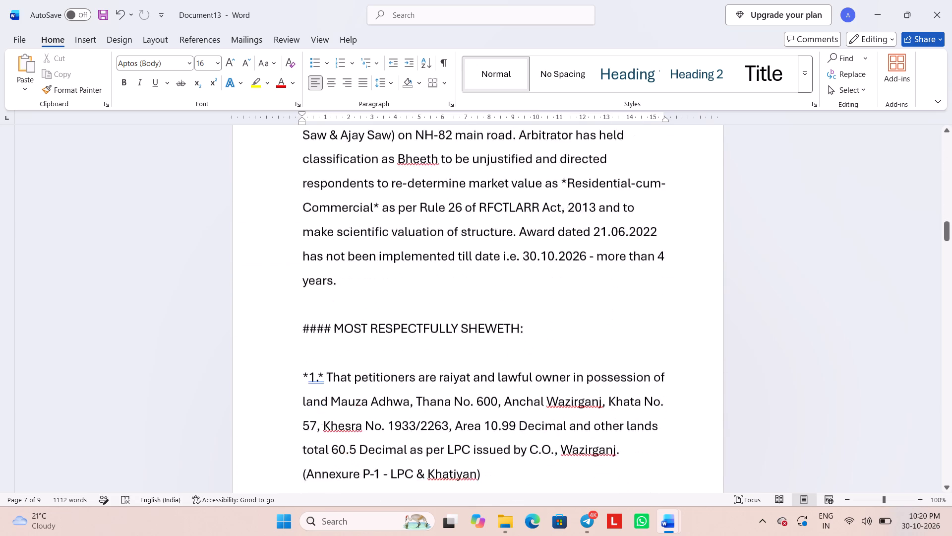
scroll(372, 458, "down", 3)
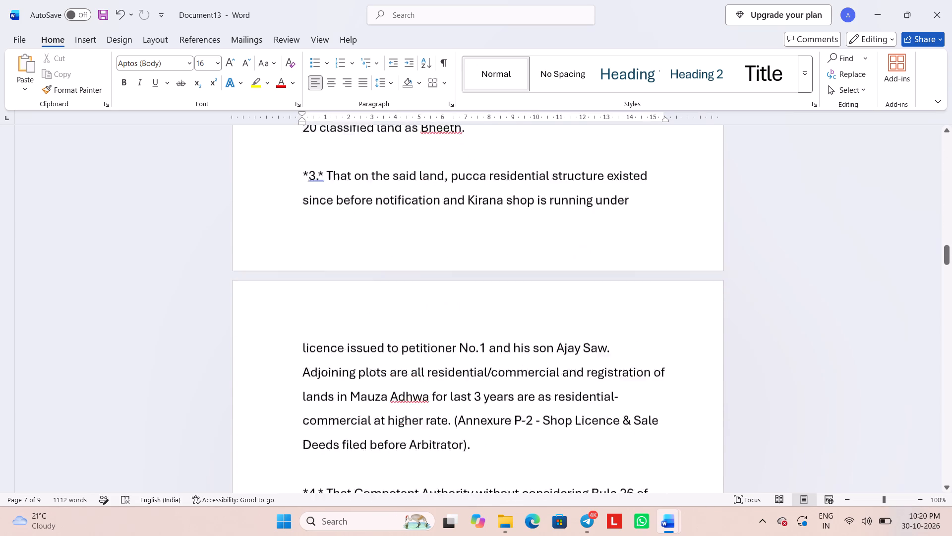
scroll(372, 458, "down", 1)
scroll(372, 458, "up", 3)
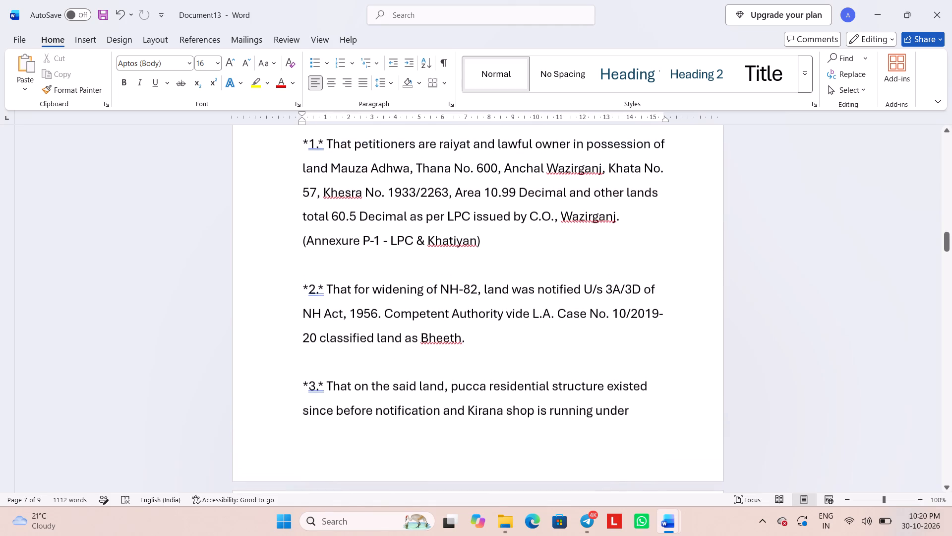
scroll(361, 429, "up", 1)
left_click(329, 256)
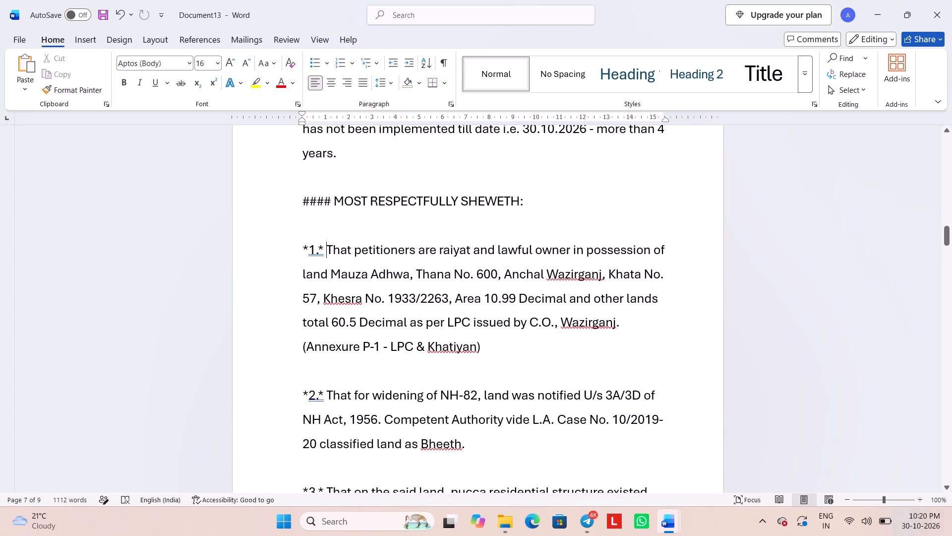
left_click(331, 234)
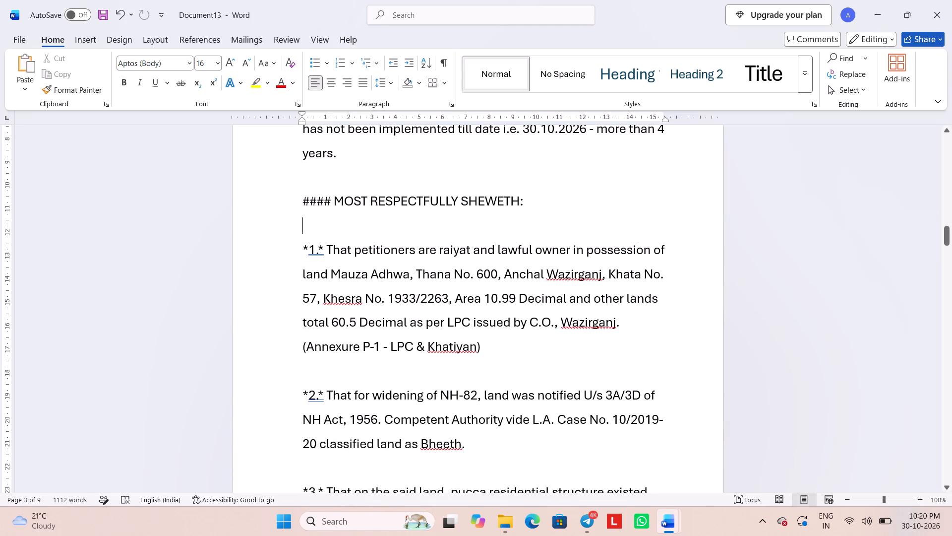
type("1.")
key("space")
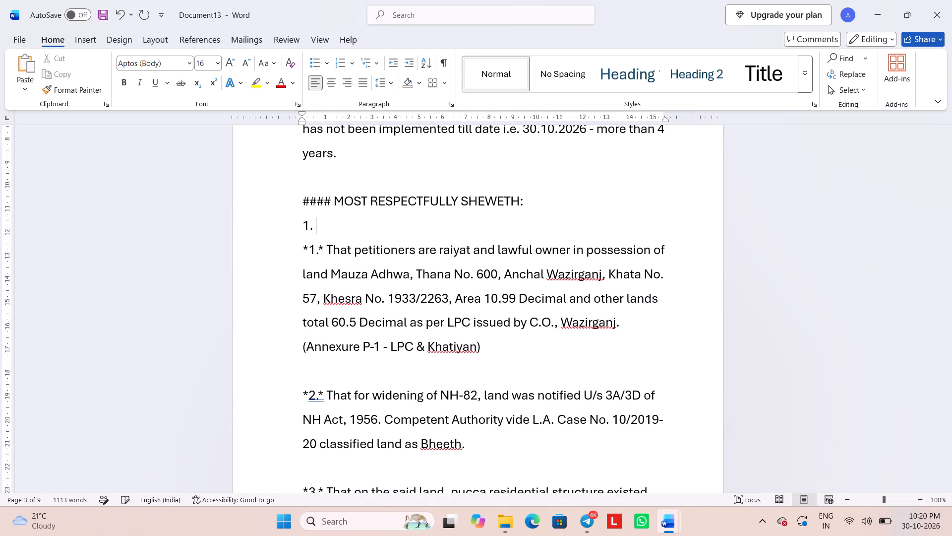
key("ctrl+v")
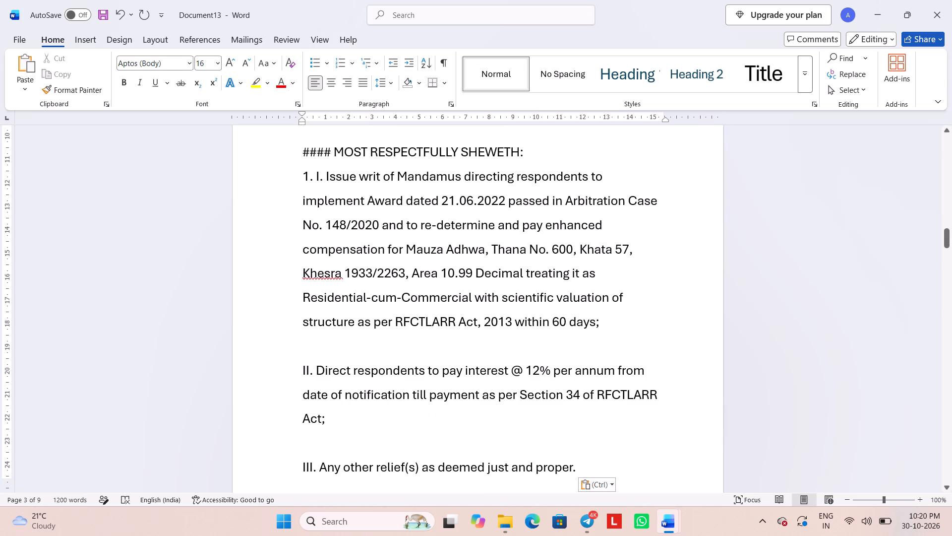
scroll(331, 234, "down", 2)
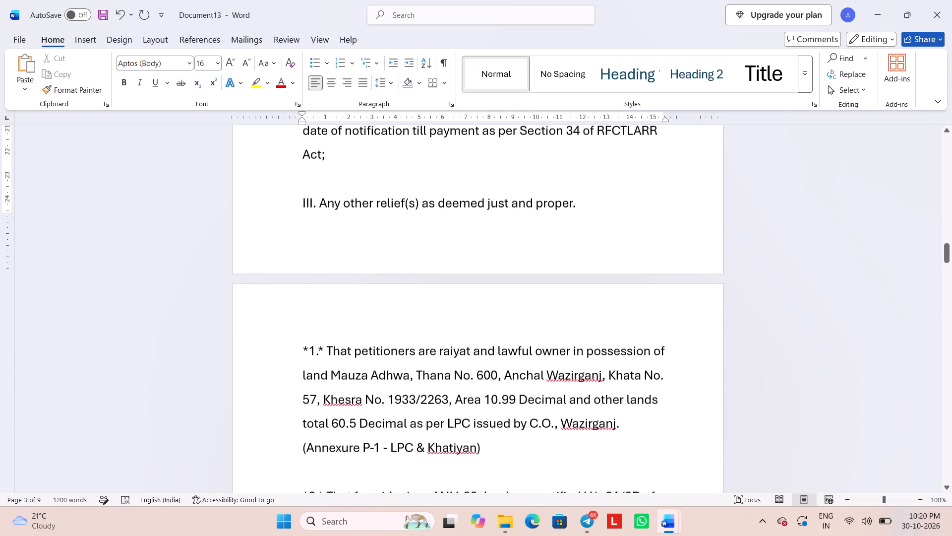
Review the petition from numbered paragraph 1 through the grounds, prayer, annexure list and closing notes, returning to the case title.
scroll(331, 234, "down", 2)
scroll(369, 351, "down", 1)
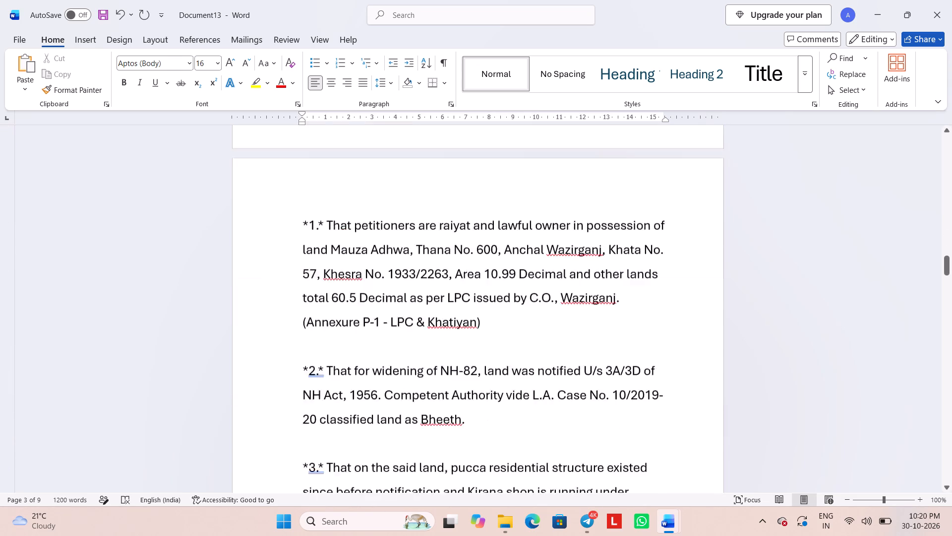
scroll(369, 351, "down", 4)
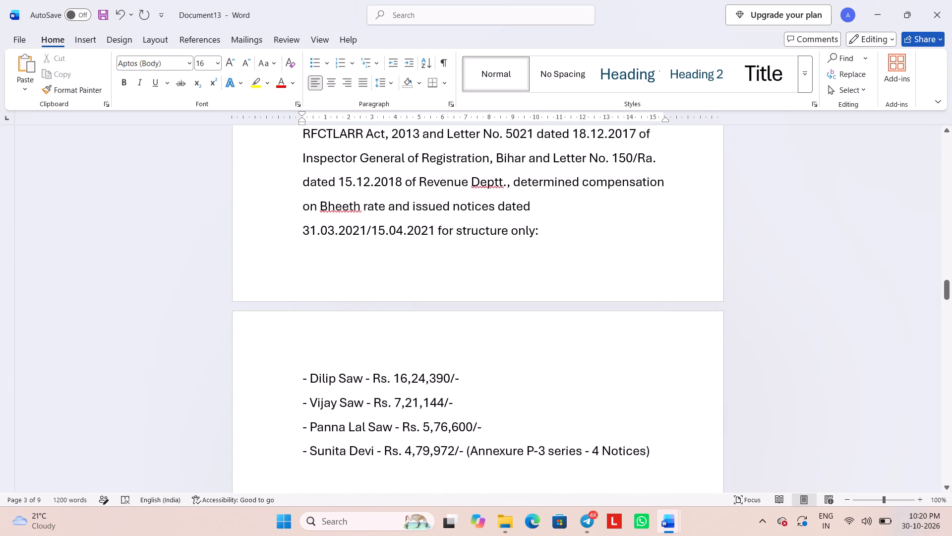
scroll(369, 351, "down", 6)
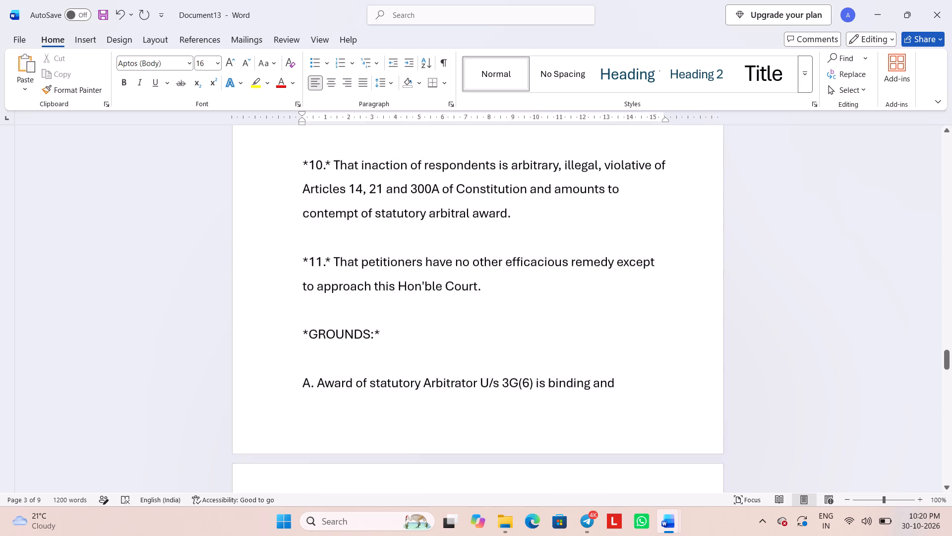
scroll(369, 351, "down", 5)
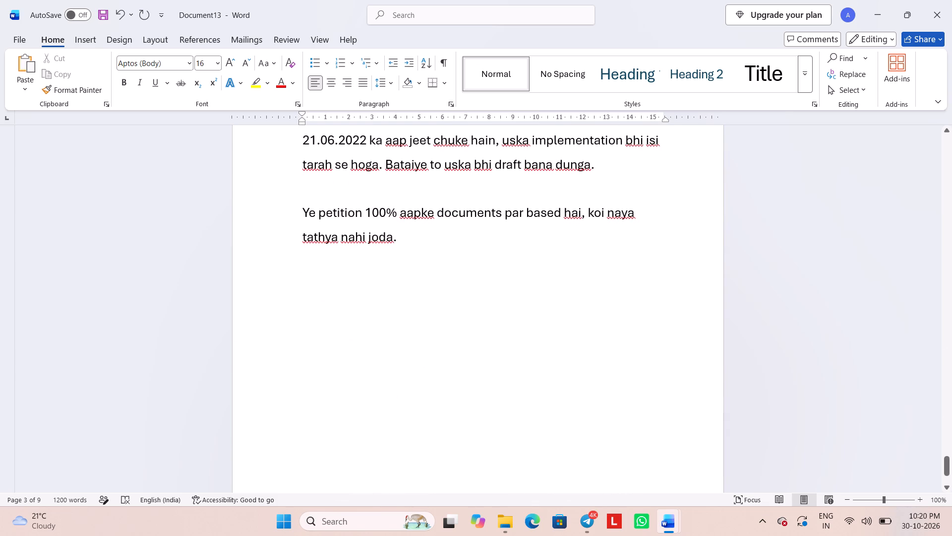
scroll(369, 351, "up", 6)
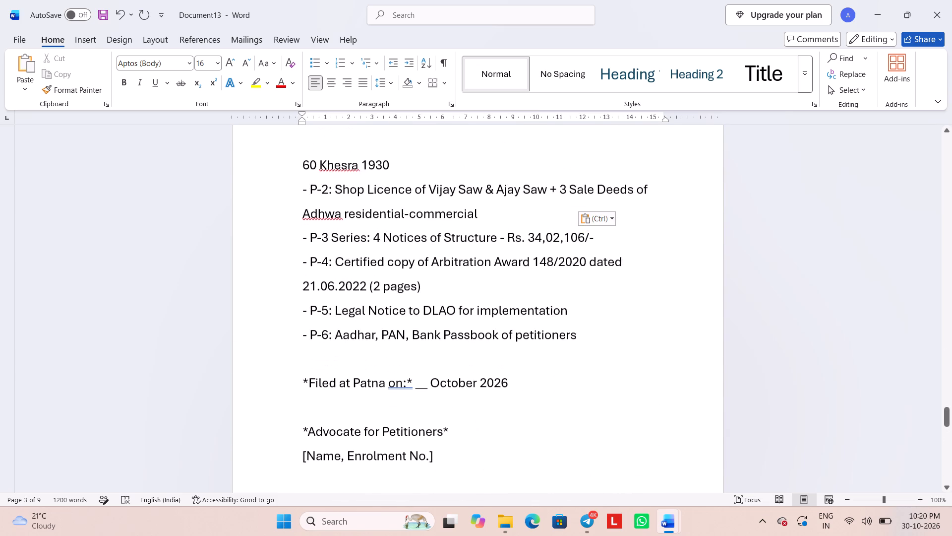
scroll(369, 351, "up", 17)
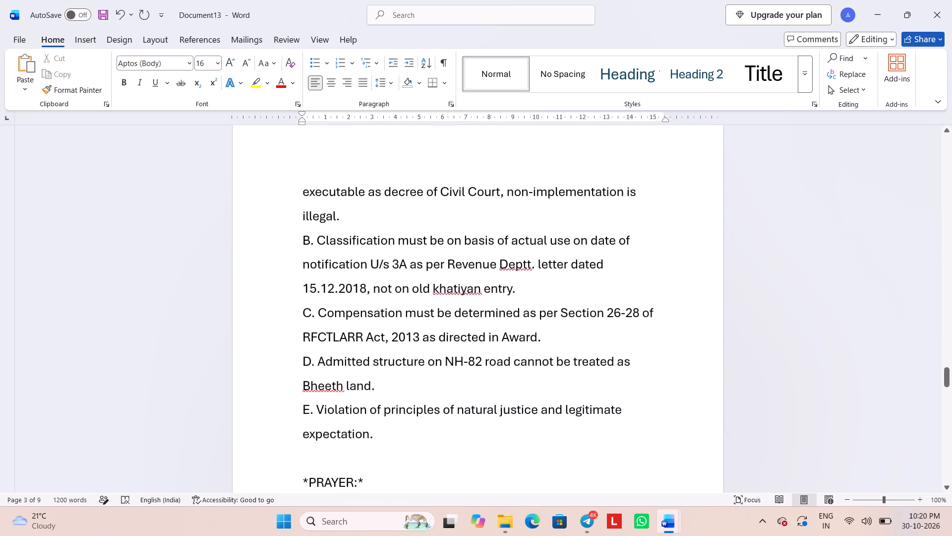
scroll(369, 351, "up", 16)
scroll(369, 351, "up", 7)
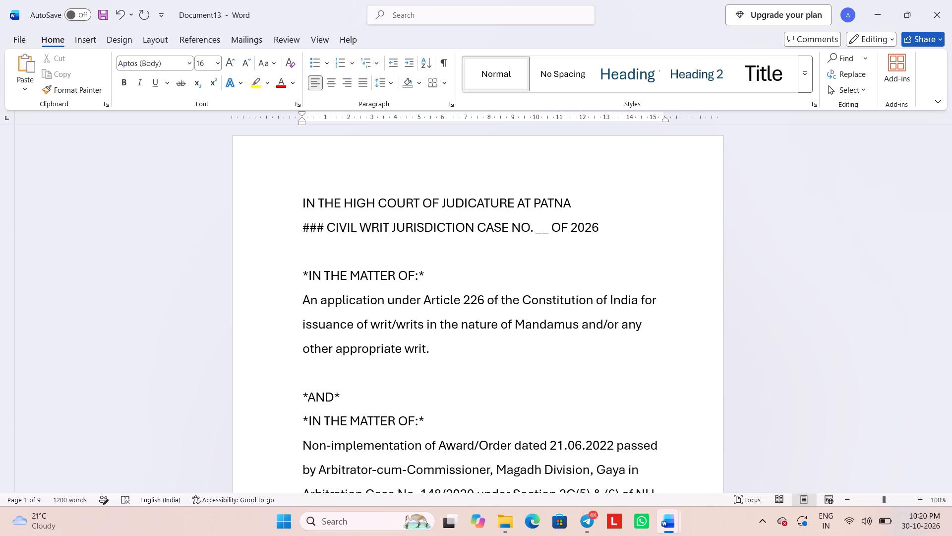
Delete the ### marks in front of the CIVIL WRIT JURISDICTION CASE NO. line.
left_click(301, 228)
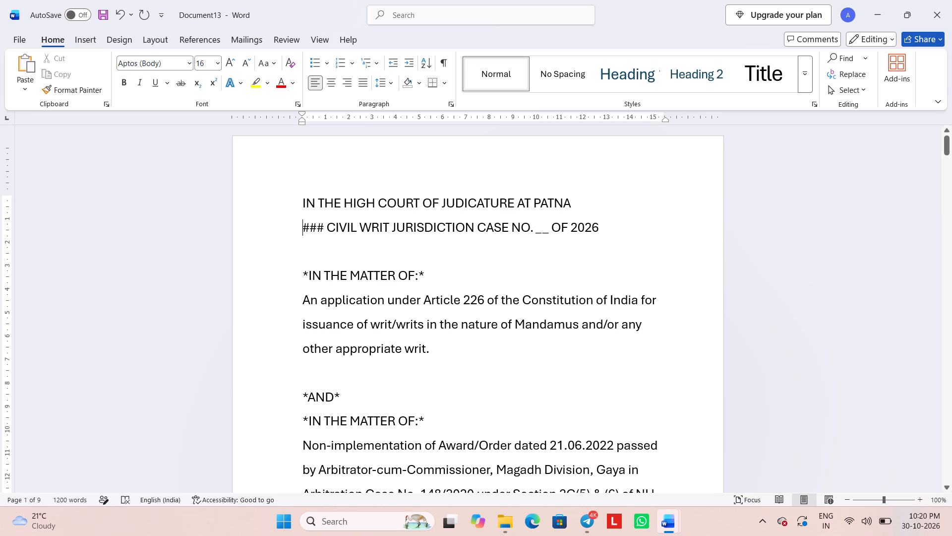
key("Delete")
key("Delete")
key("Delete")
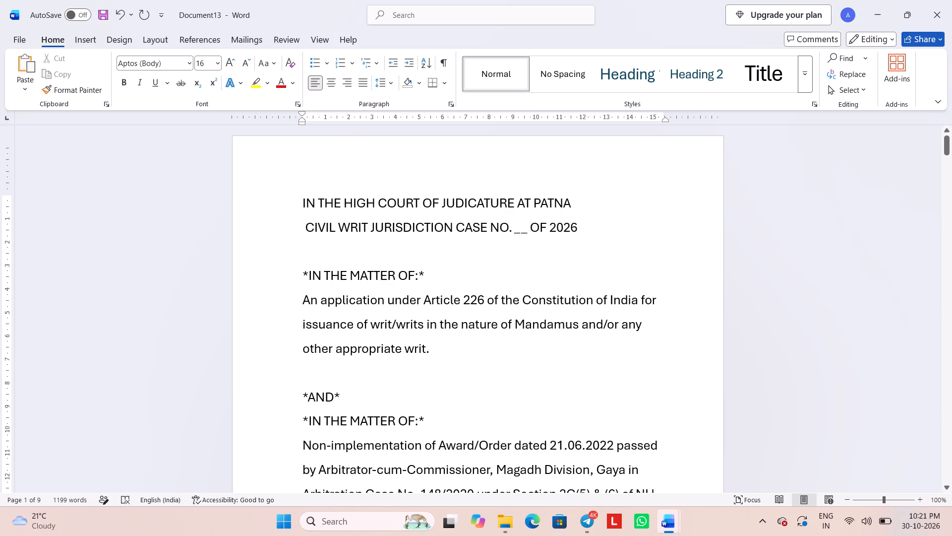
Indent the CIVIL WRIT JURISDICTION CASE NO. line with spaces so it sits further in under the court title.
key("space")
key("space")
key("space")
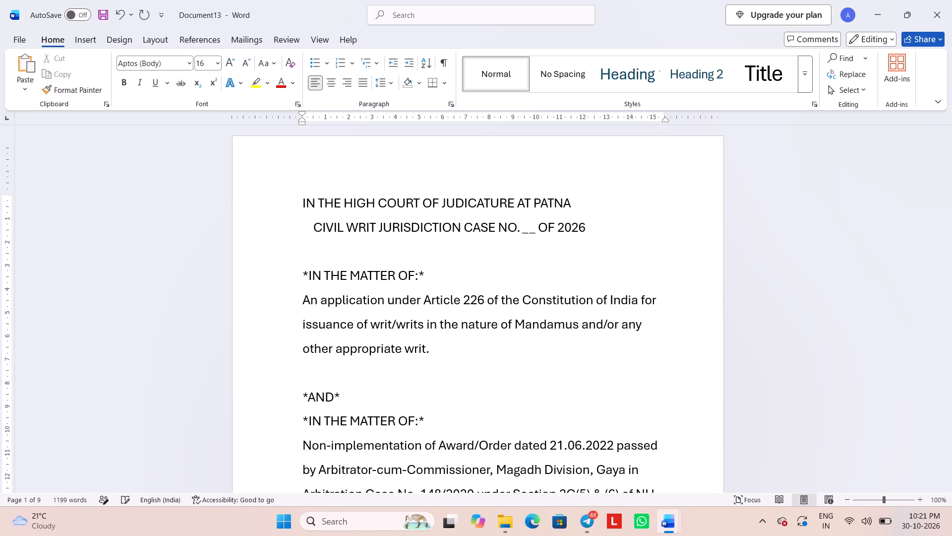
key("space")
key("space")
key("space")
key("space")
key("space")
key("space")
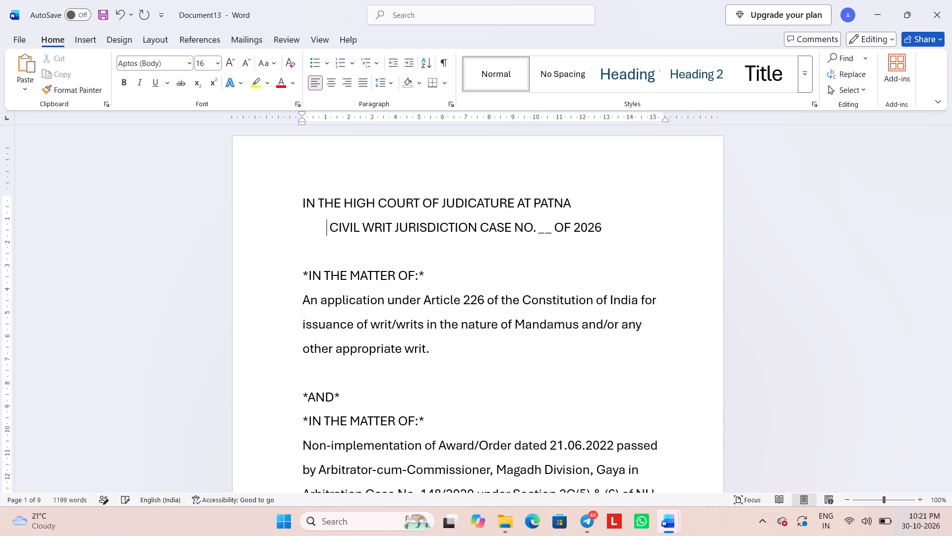
key("space")
key("space")
key("space")
key("space")
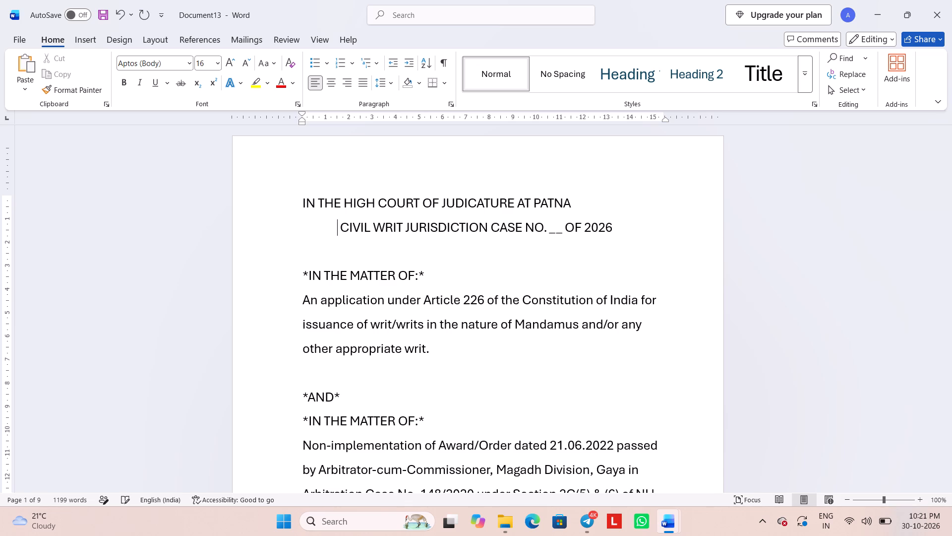
key("space")
key("space")
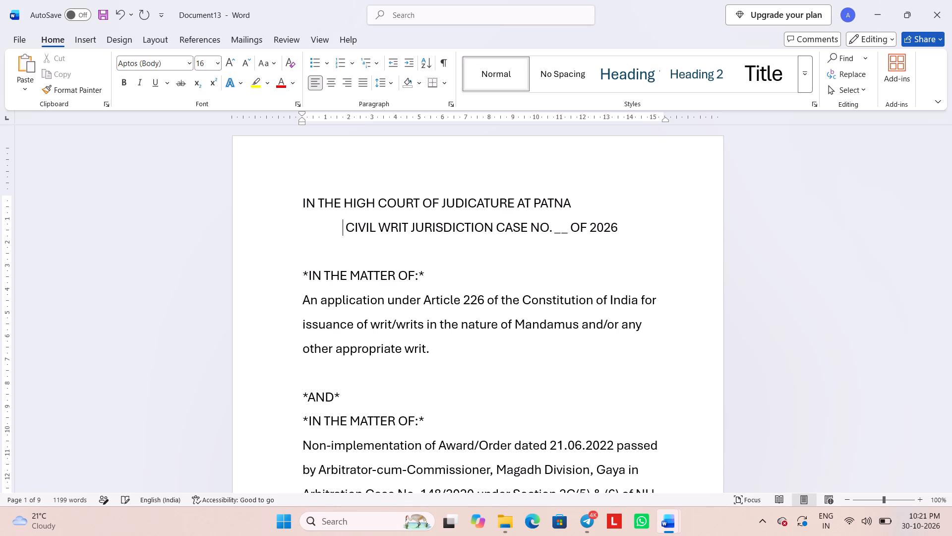
key("space")
key("space")
key("space")
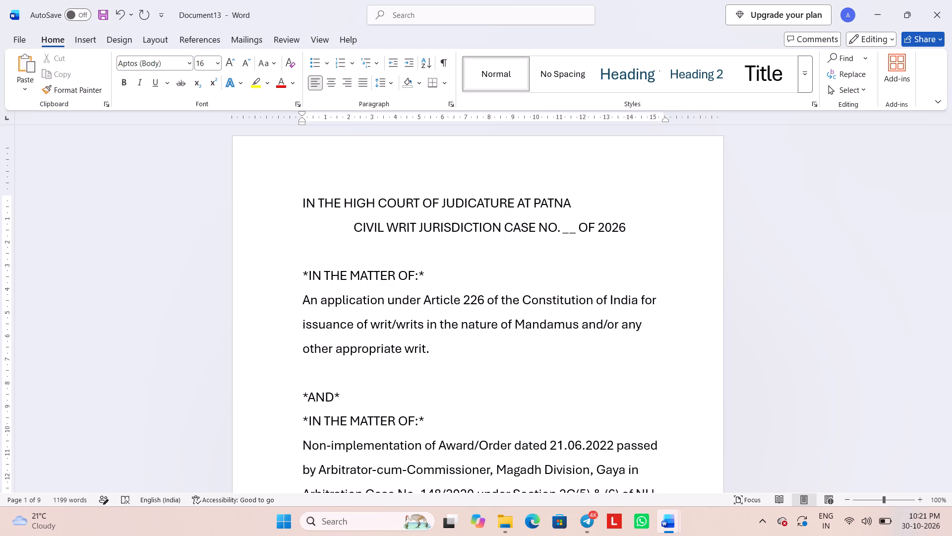
Enclose CIVIL WRIT JURISDICTION in parentheses, with no space after the opening one.
key("shift+parenleft")
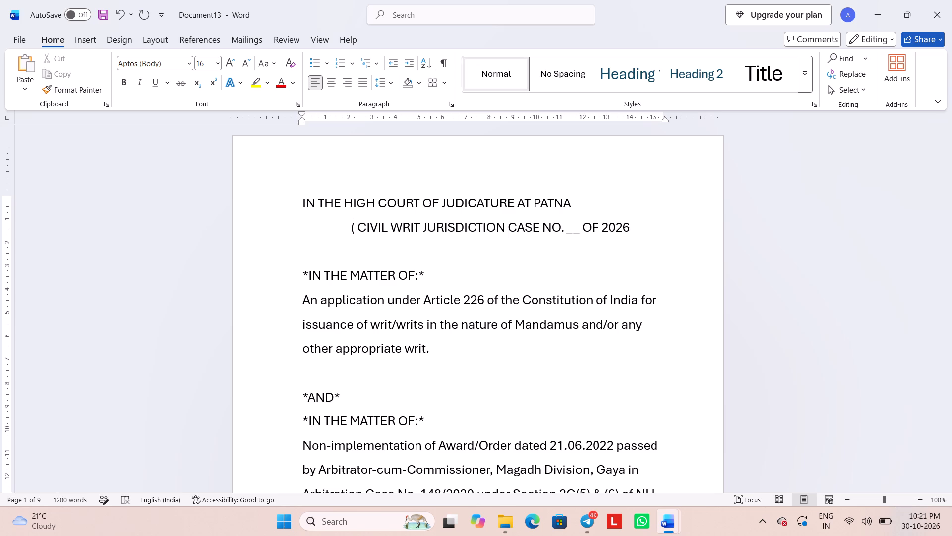
key("Delete")
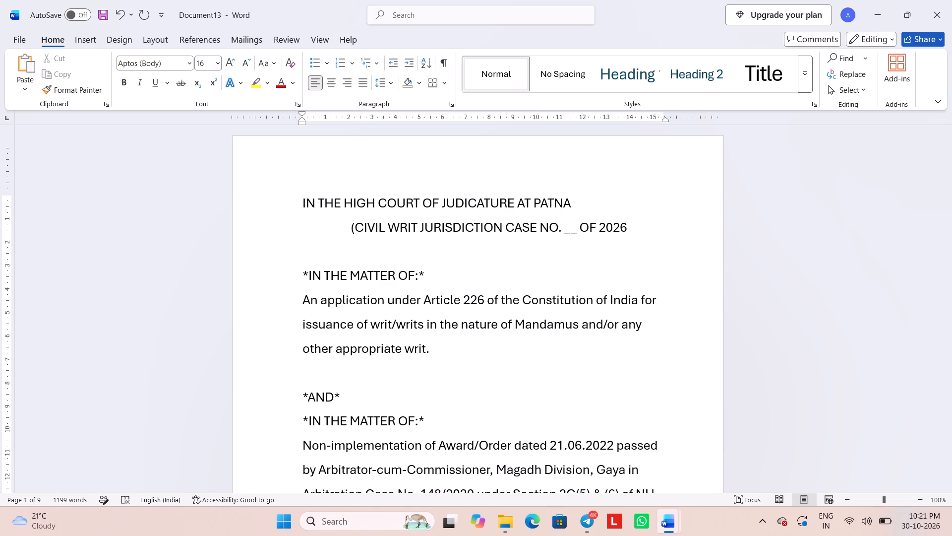
left_click(502, 228)
key("shift+parenright")
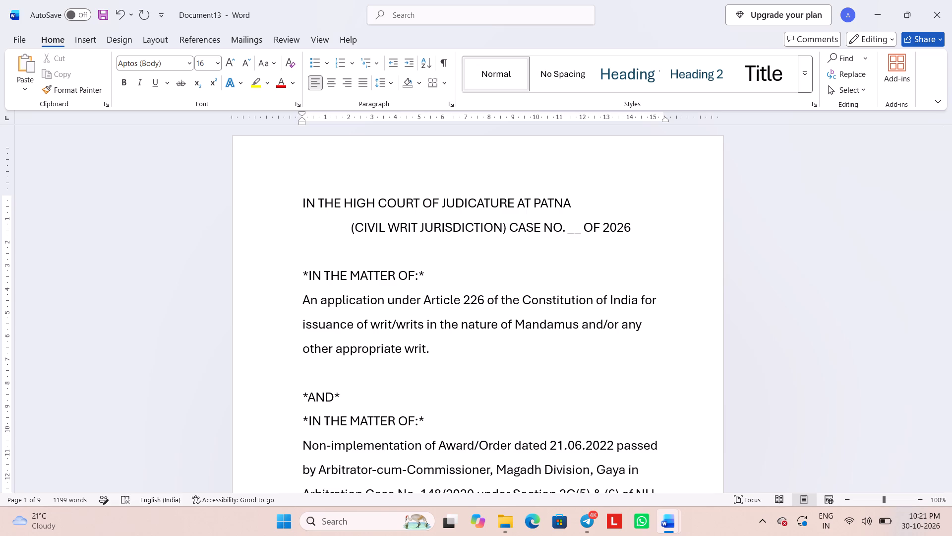
Move CASE NO. __ OF 2026 onto its own line and indent it with spaces to roughly align under (CIVIL WRIT JURISDICTION).
key("Return")
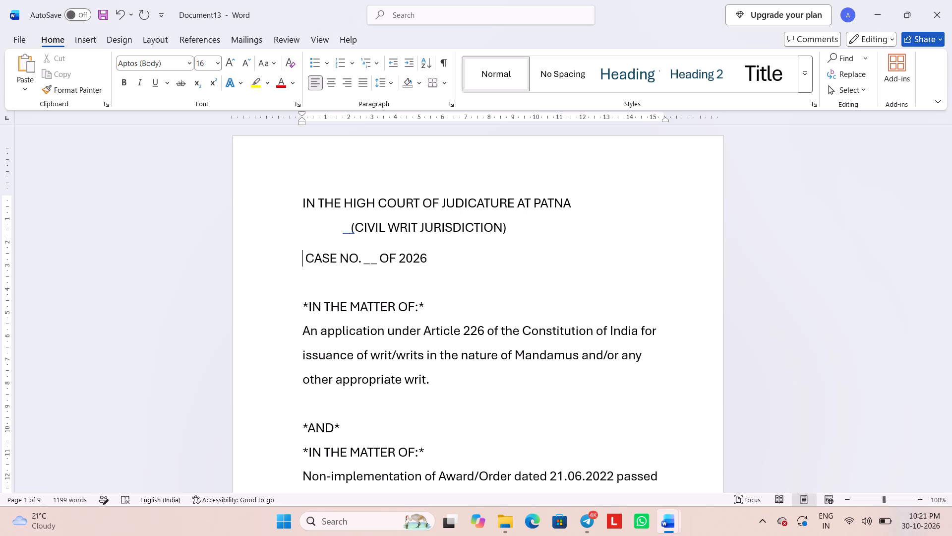
key("space")
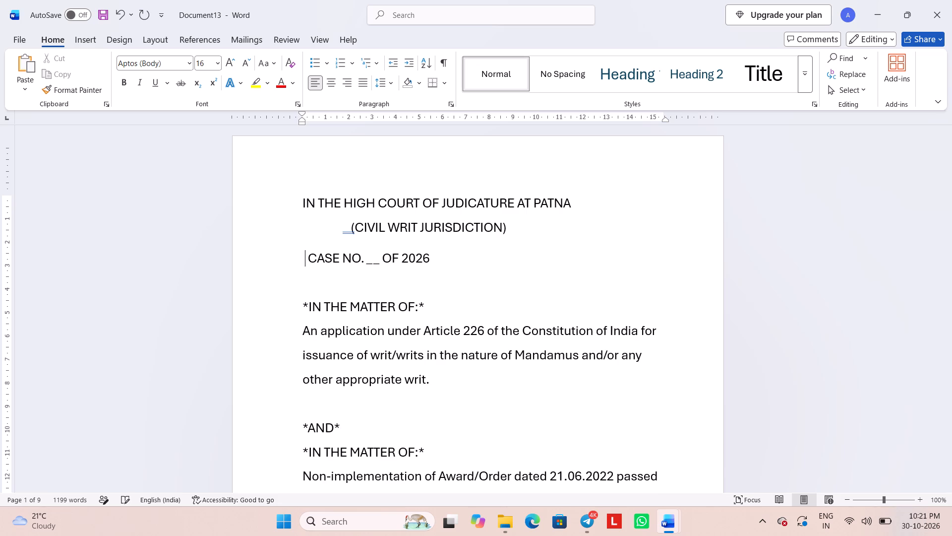
key("space")
key("space")
key("space")
key("space")
key("space")
key("space")
key("space")
key("space")
key("space")
key("space")
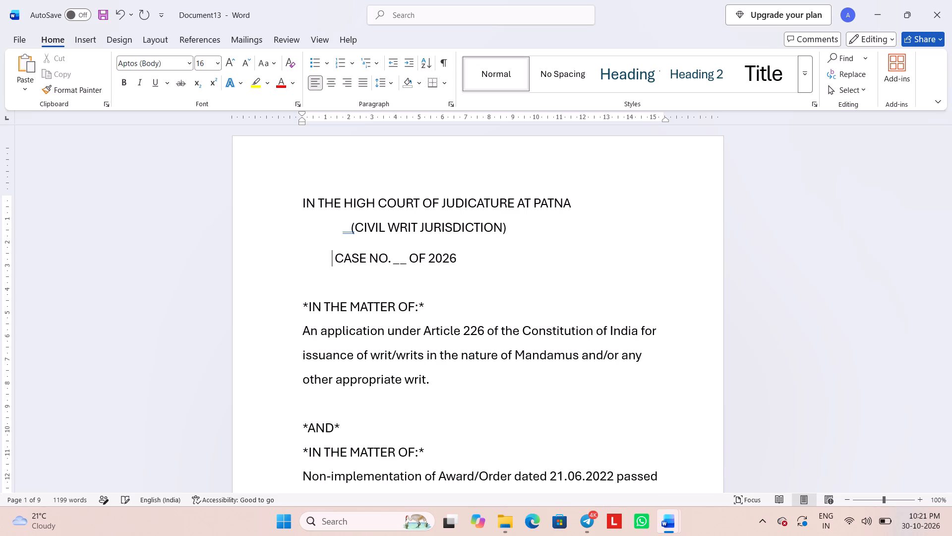
key("space")
key("space")
key("space")
key("space")
key("space")
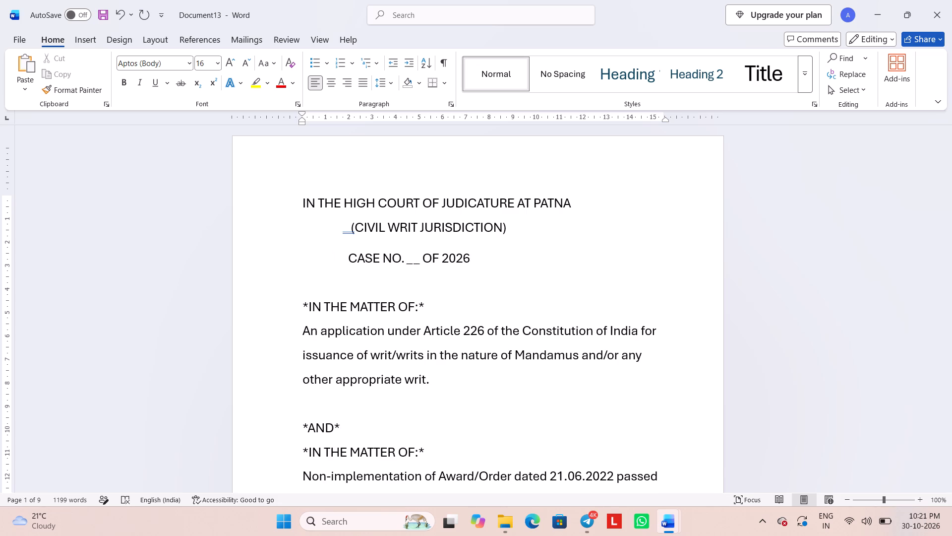
key("space")
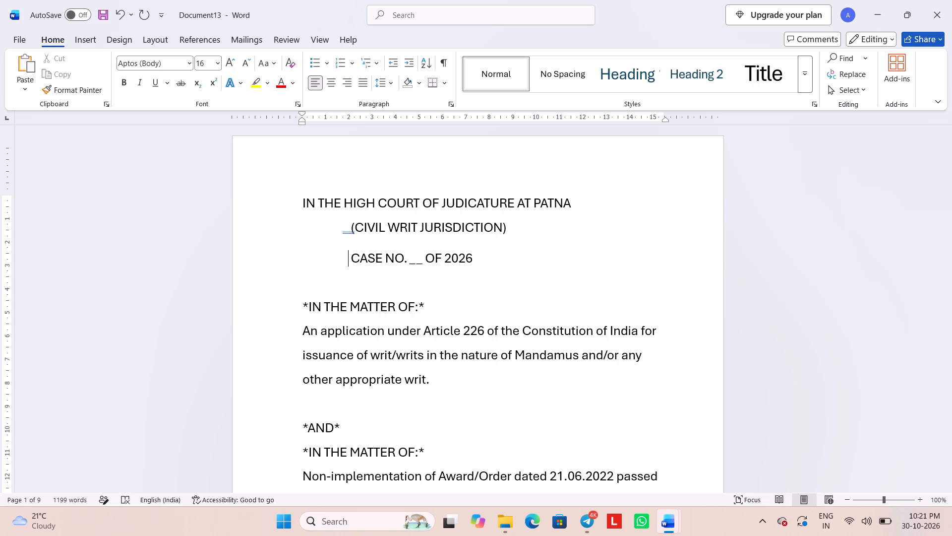
Replace the word CASE with C.W.J.C. in front of NO. on the case number line.
key("c")
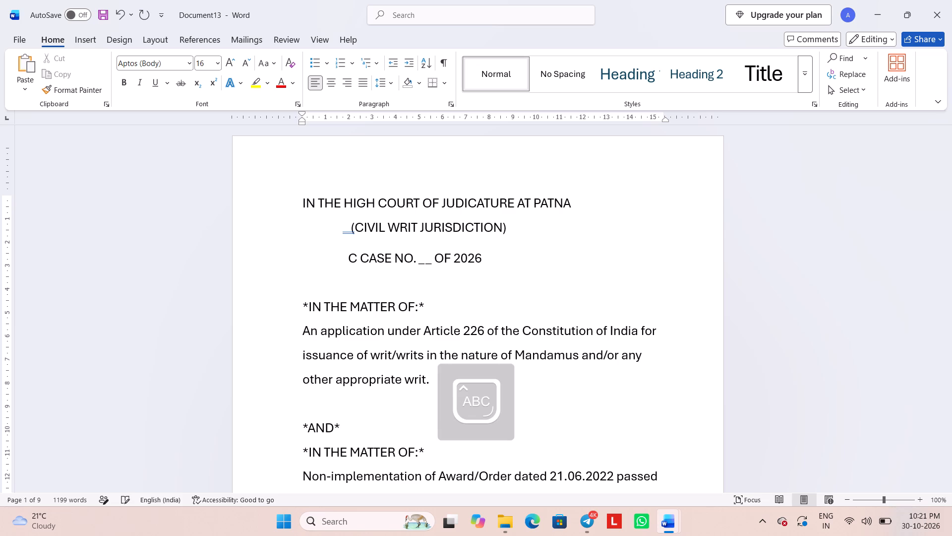
key("period")
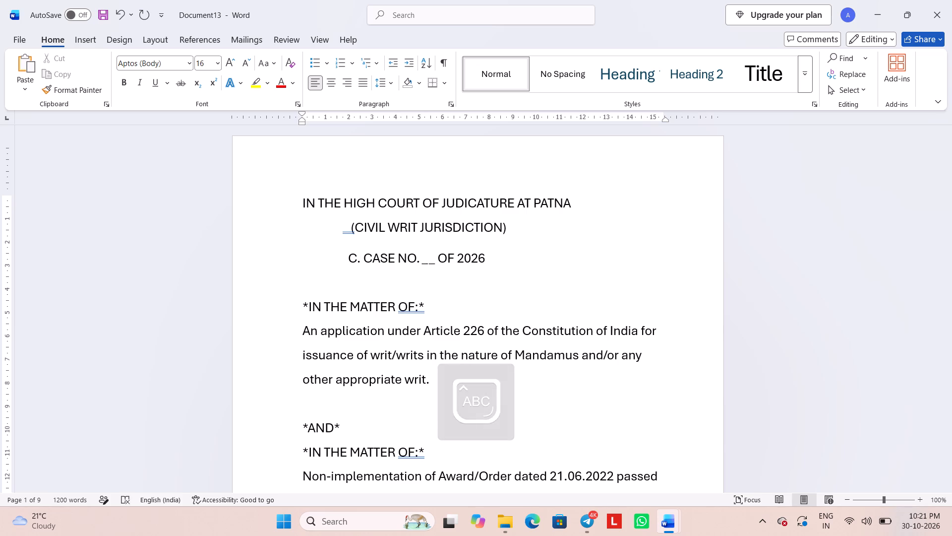
key("w")
key("period")
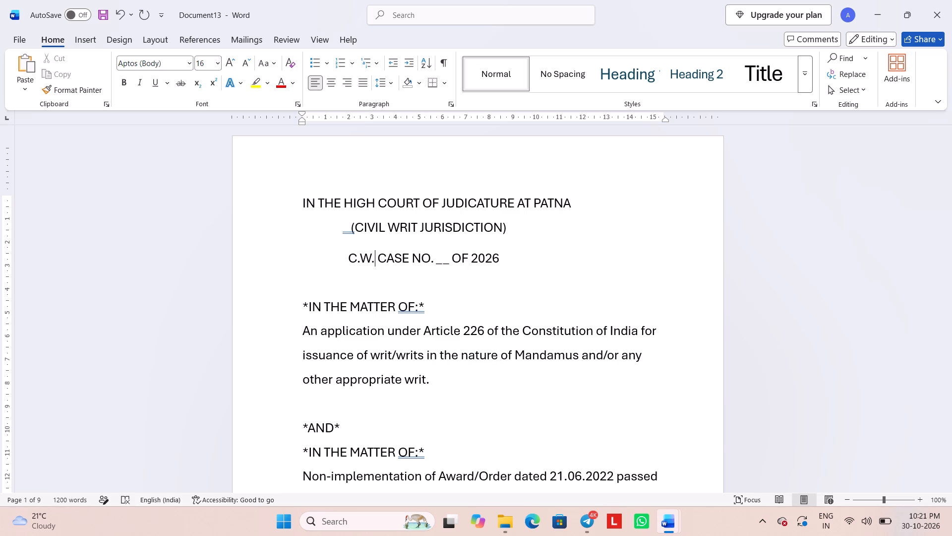
type("J.")
key("c")
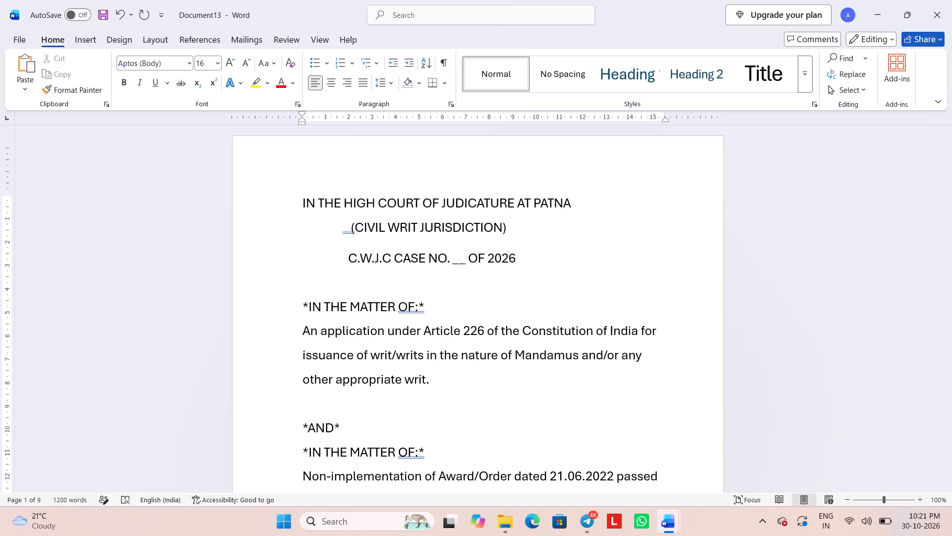
key("Delete")
key("Delete")
key("Delete")
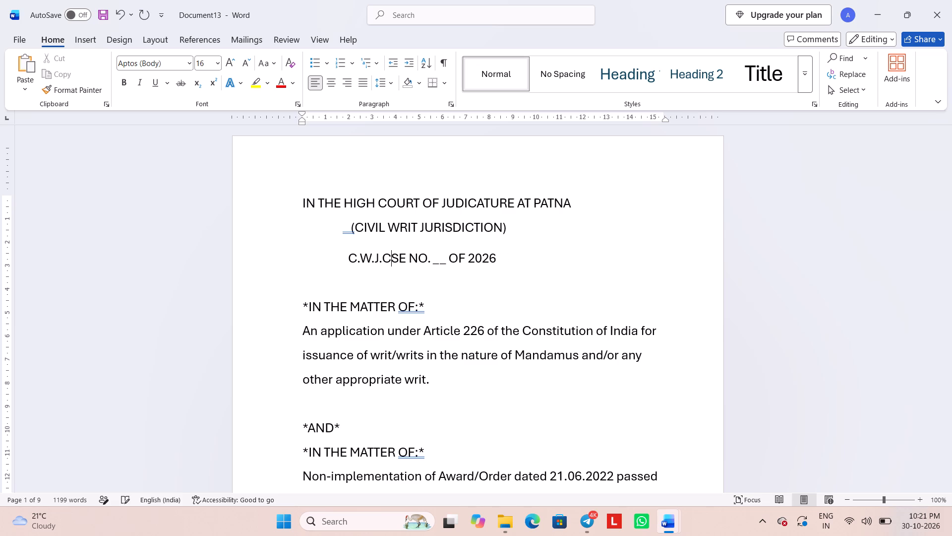
key("Delete")
key("Delete")
key("Delete")
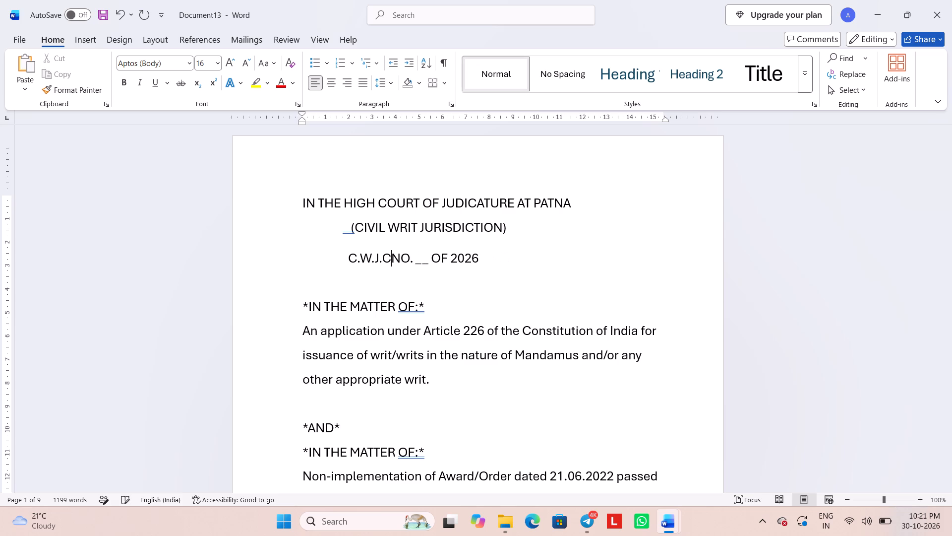
key("period")
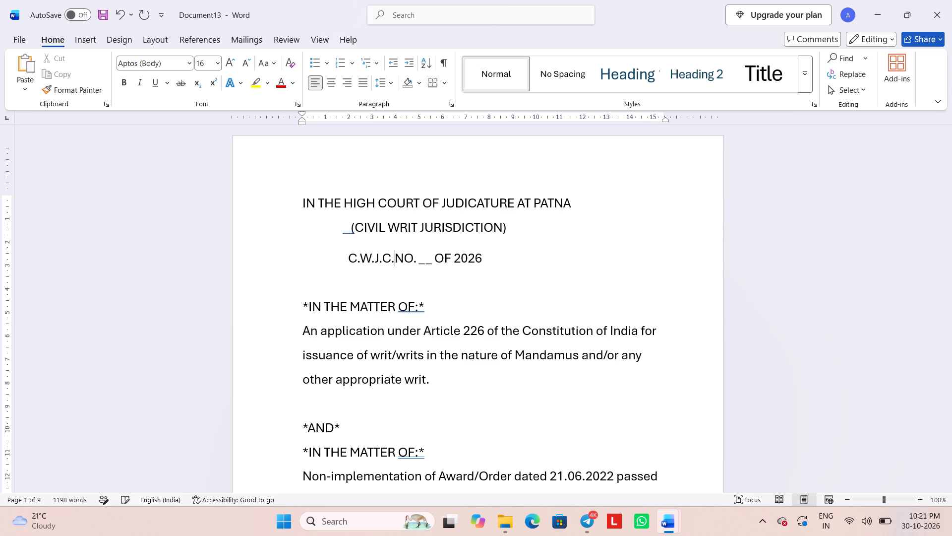
Replace the underscores after C.W.J.C.NO. with a wide blank gap of spaces before OF 2026.
left_click(416, 260)
key("Delete")
key("Delete")
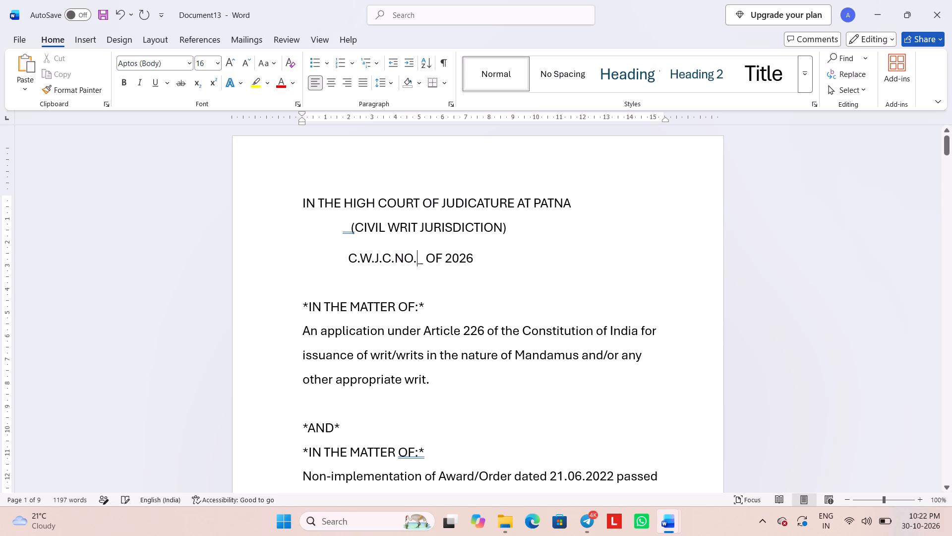
key("Delete")
key("space")
key("space")
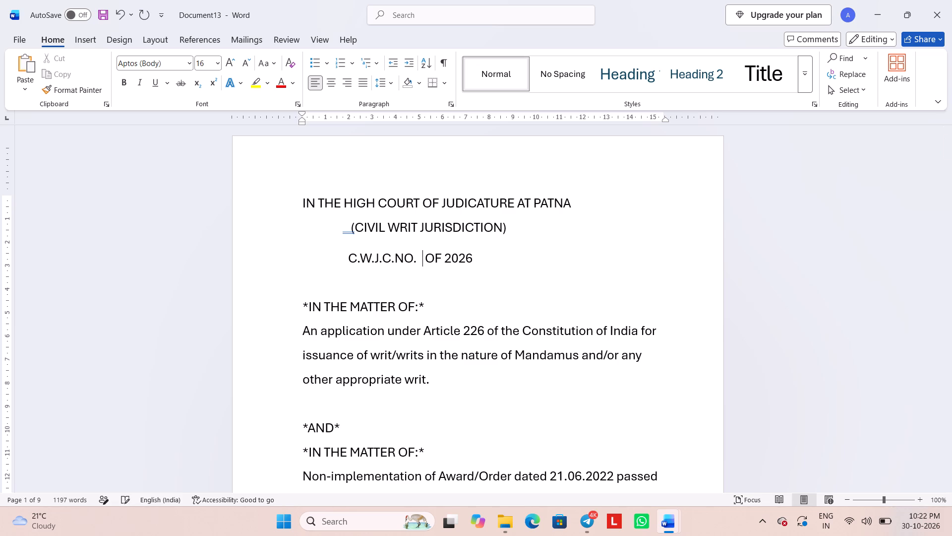
key("space")
key("space")
key("space")
key("space")
key("space")
key("space")
key("space")
key("space")
key("space")
key("space")
key("space")
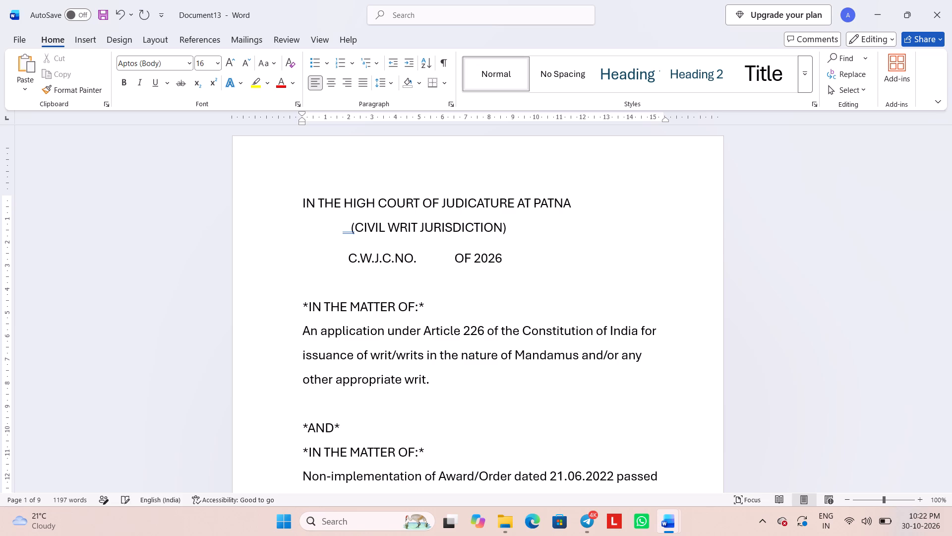
Widen the blank gap between C.W.J.C.NO. and OF 2026 by eight more spaces.
key("space")
key("space")
key("space")
key("space")
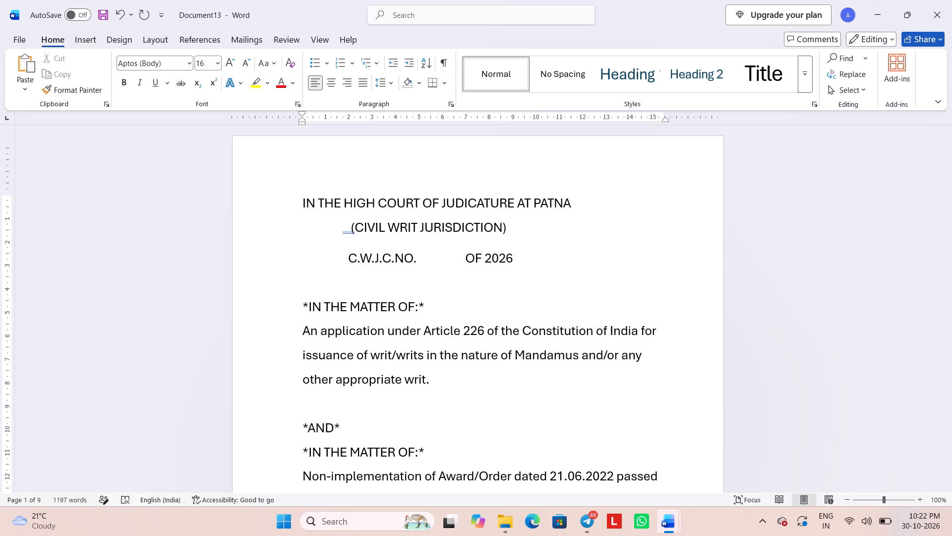
key("space")
key("space")
key("space")
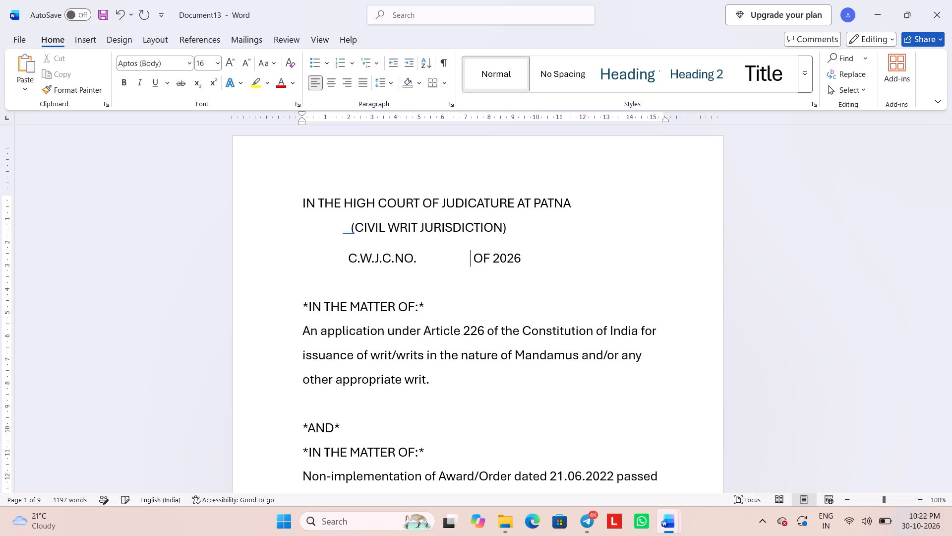
key("space")
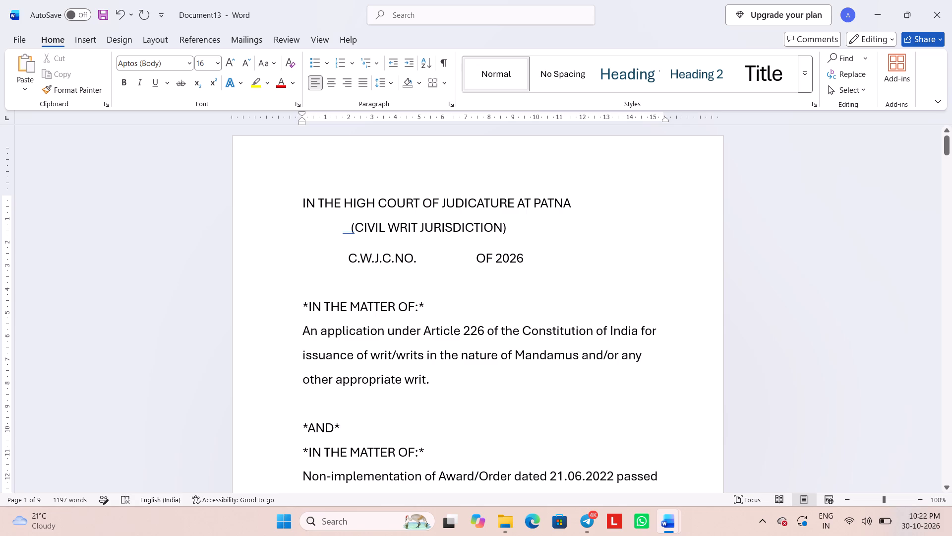
left_click(416, 257)
Trim three leading spaces from the C.W.J.C.NO. line's indent, keeping it on its own line below (CIVIL WRIT JURISDICTION).
left_click(311, 267)
key("BackSpace")
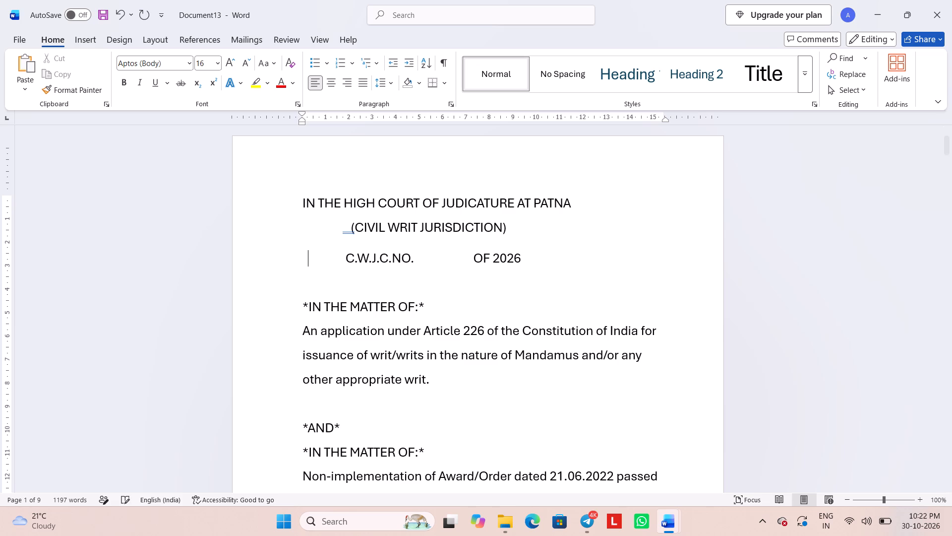
key("BackSpace")
key("BackSpace")
key("BackSpace")
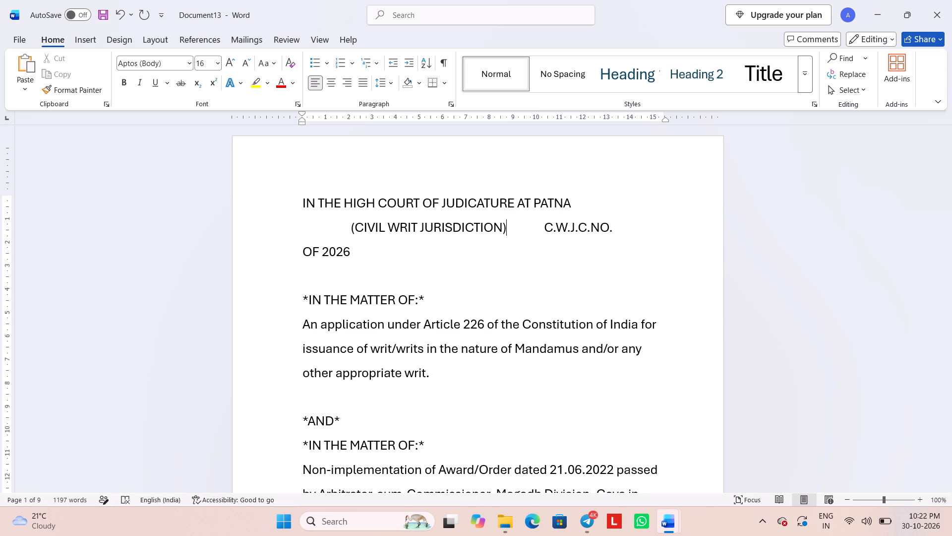
key("Return")
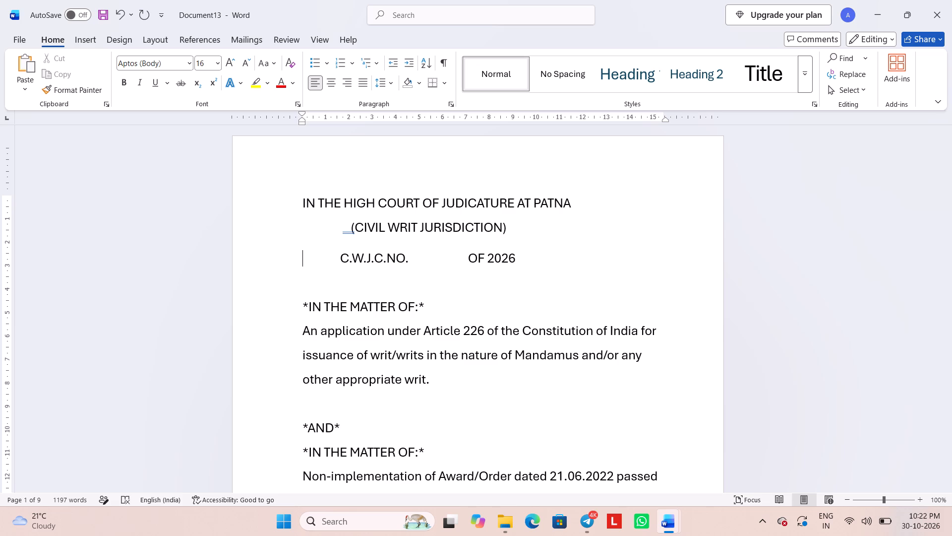
Remove the surrounding asterisks and the colon from the first IN THE MATTER OF heading.
scroll(311, 267, "down", 1)
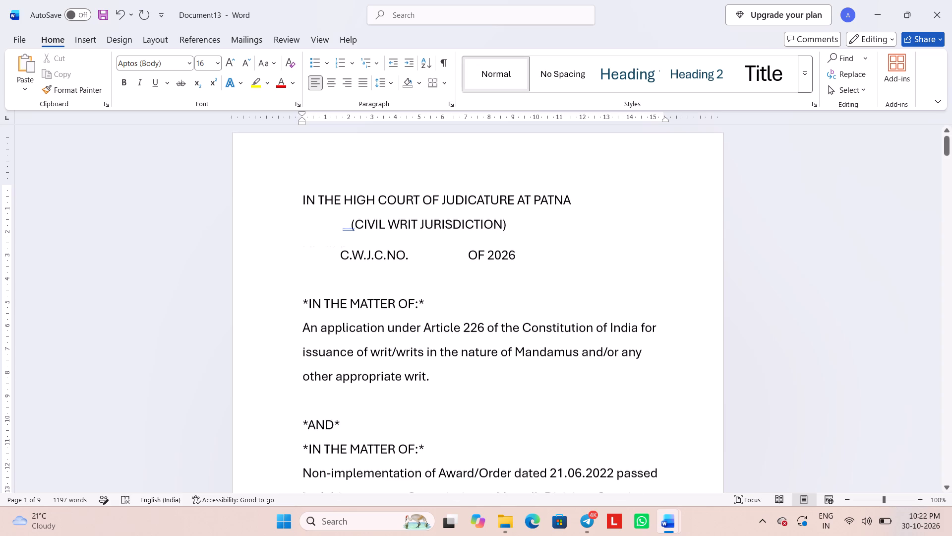
scroll(311, 267, "down", 1)
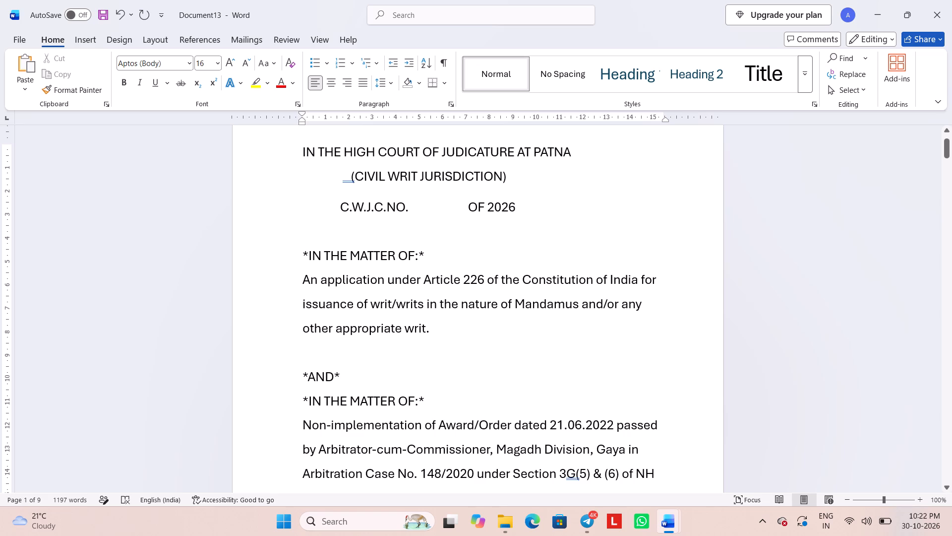
left_click(302, 253)
key("Delete")
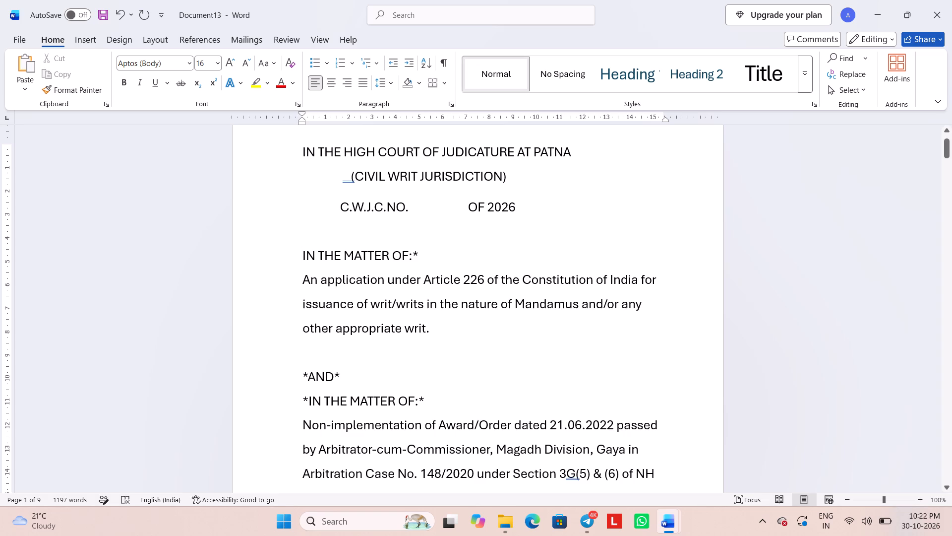
left_click(407, 256)
key("Delete")
key("Delete")
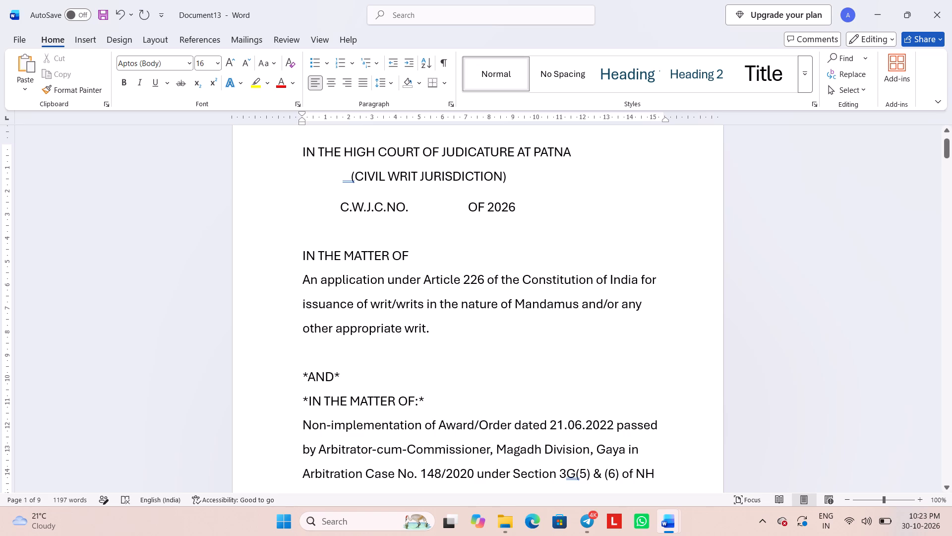
Indent the first IN THE MATTER OF heading with spaces so that it starts near the middle of the line.
left_click(302, 255)
key("space")
key("space")
key("space")
key("space")
key("space")
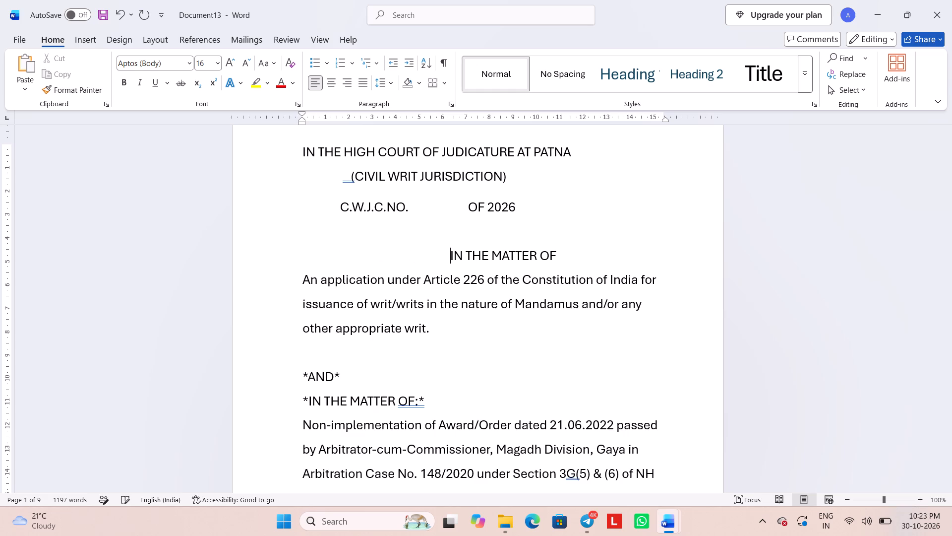
key("space")
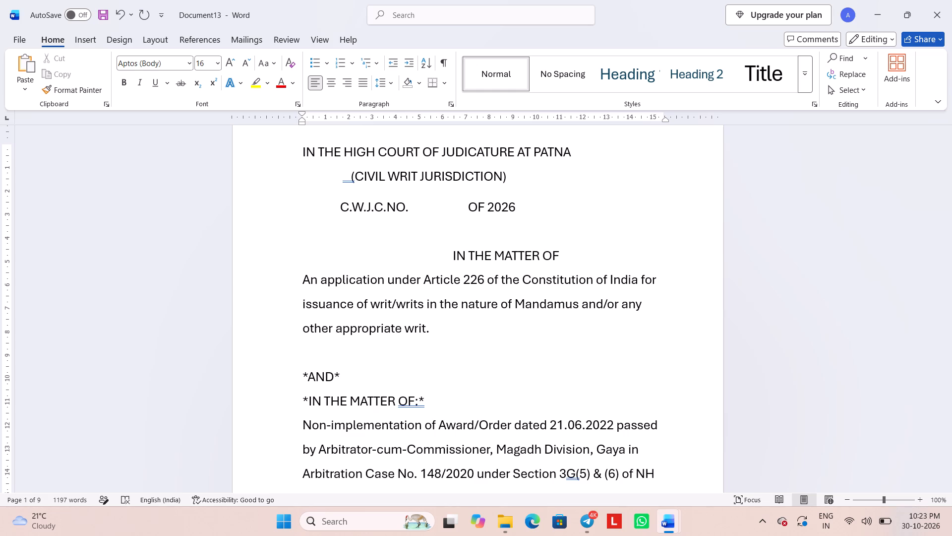
Rewrite the start of the indented heading in sentence case as "In the matter of an application", ahead of the old capitals.
key("Right")
key("n")
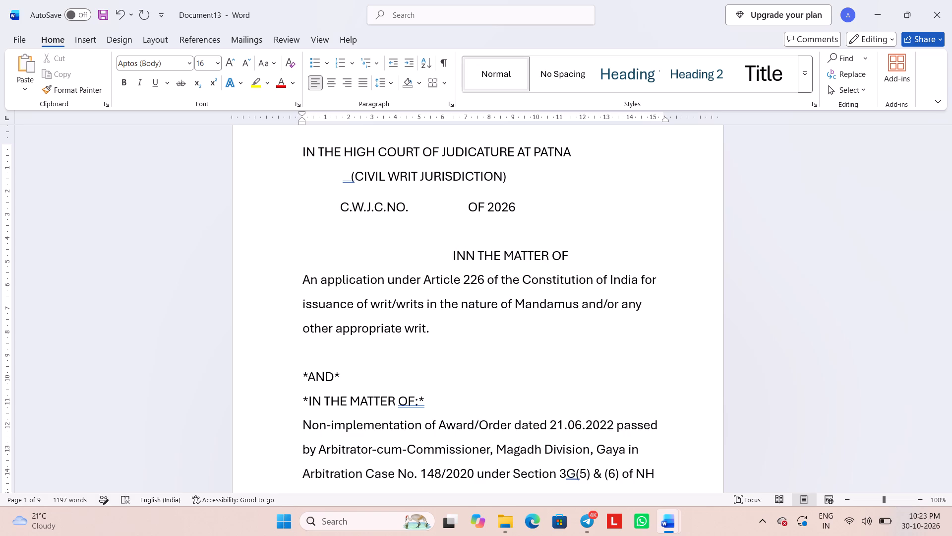
key("BackSpace")
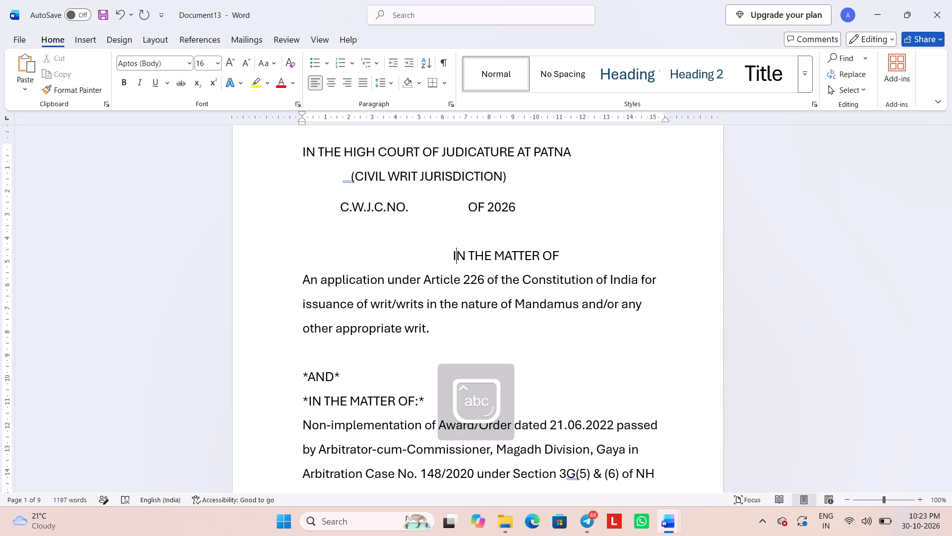
key("n")
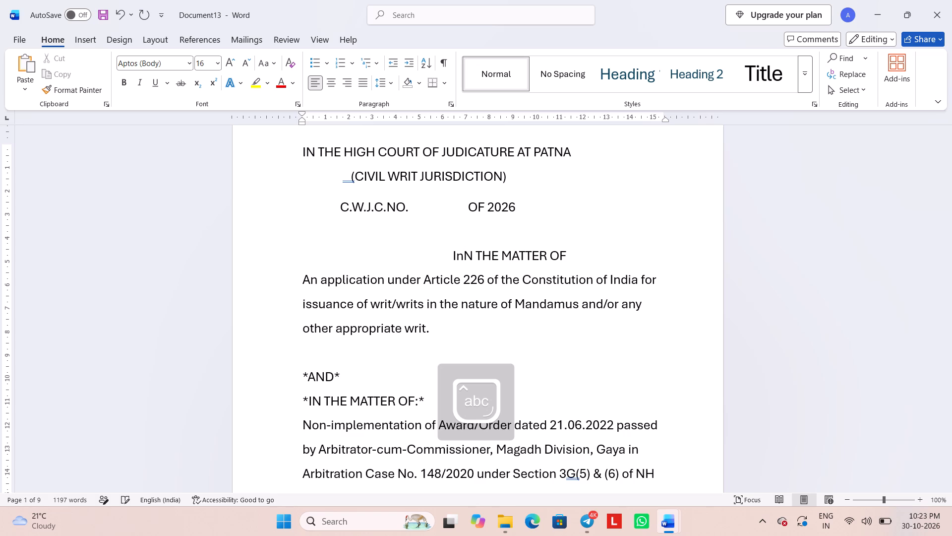
key("Delete")
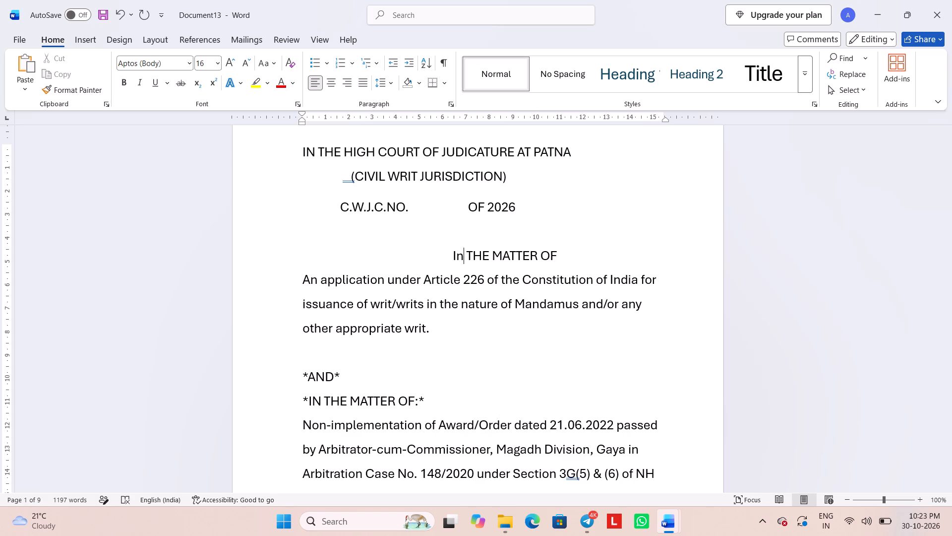
key("space")
type("the")
key("space")
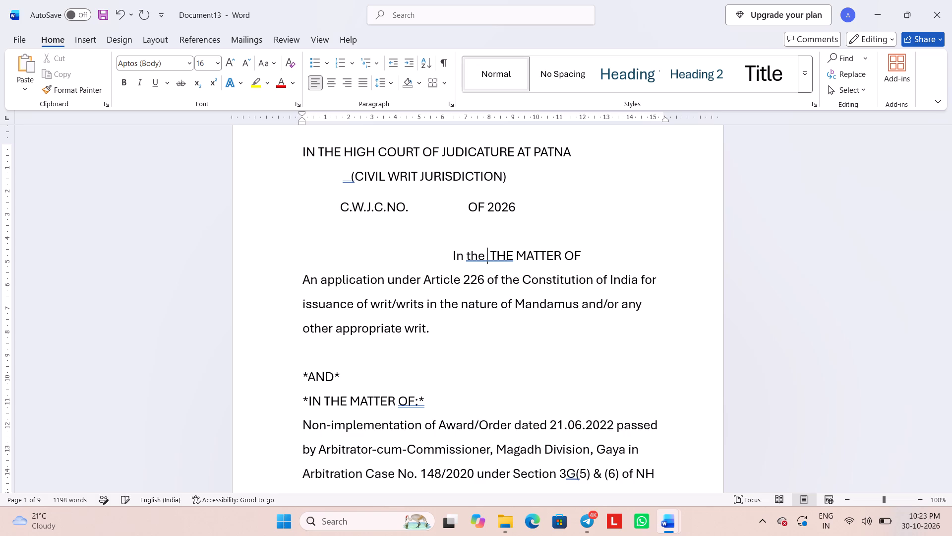
type("ma")
type("tter")
key("space")
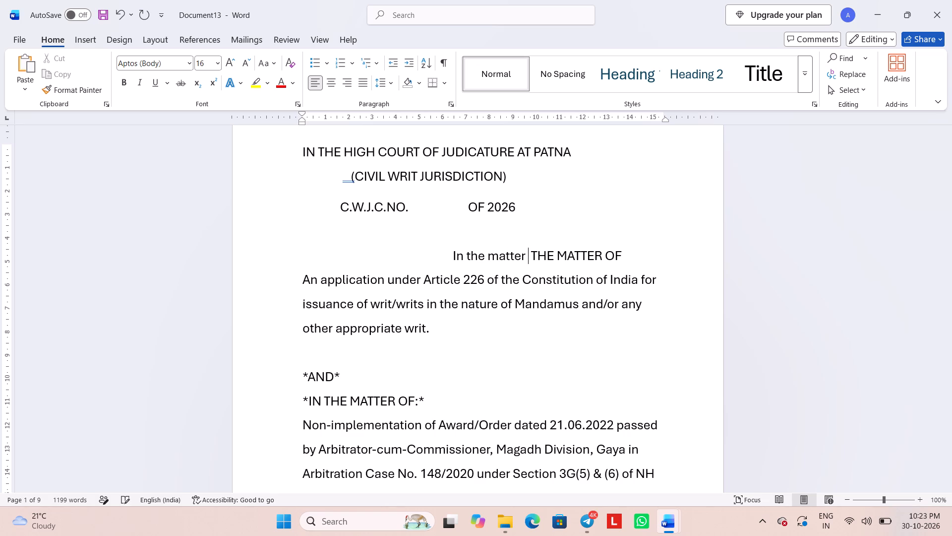
type("of")
key("space")
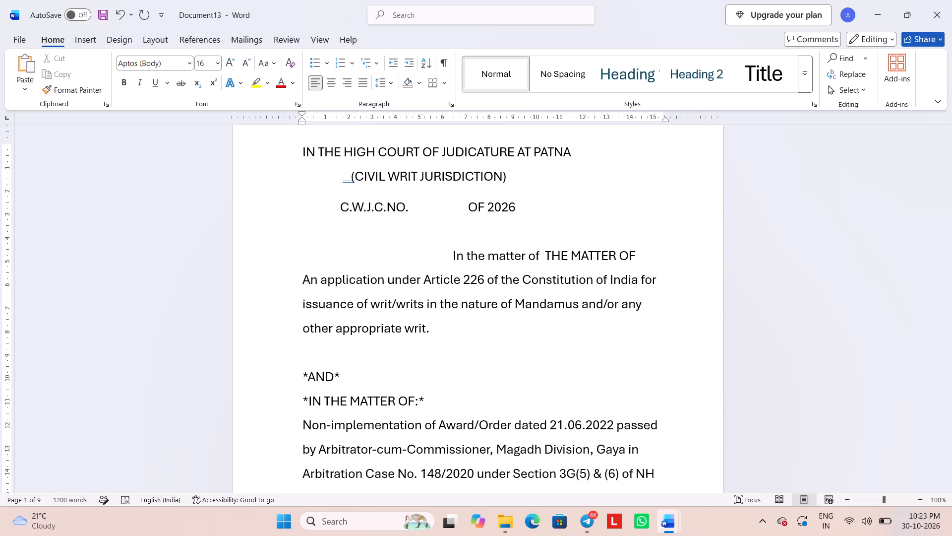
key("a")
type("n")
key("space")
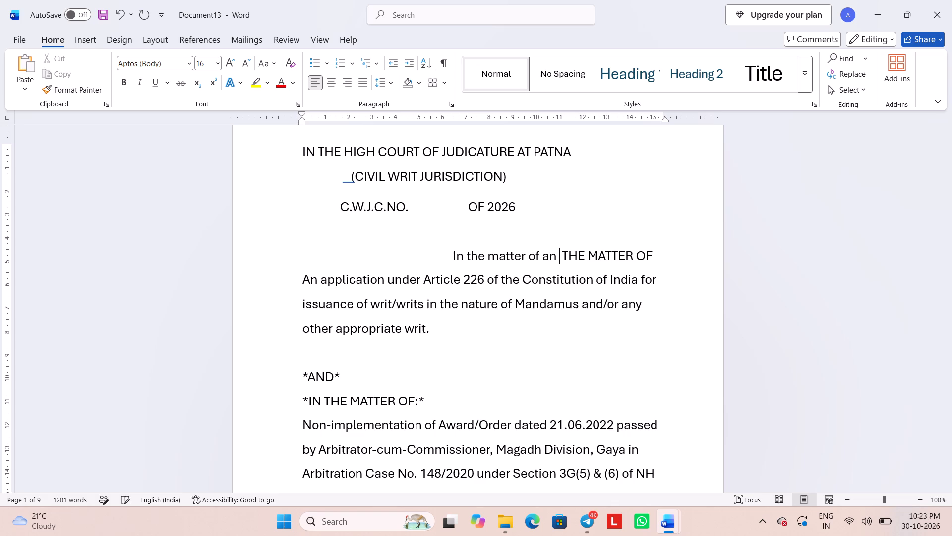
key("a")
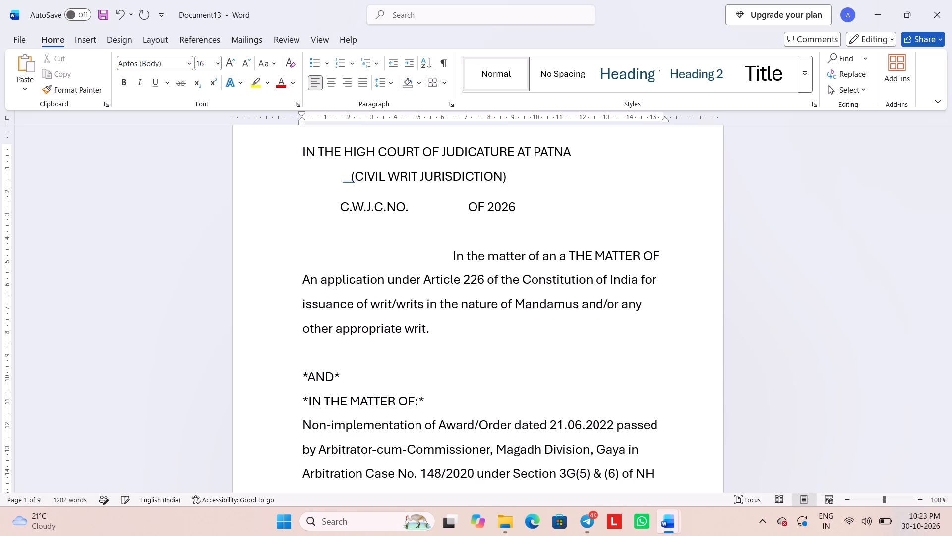
type("ppli")
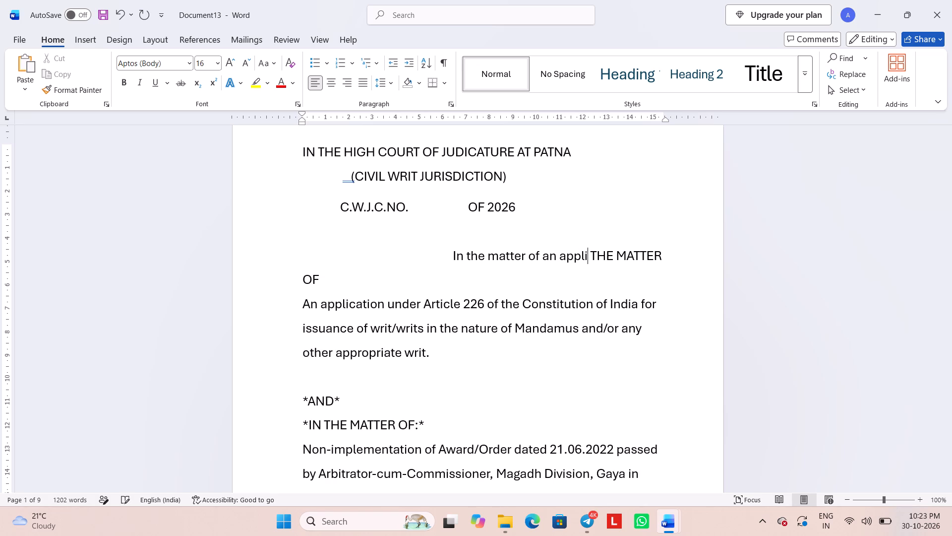
type("ca")
key("t")
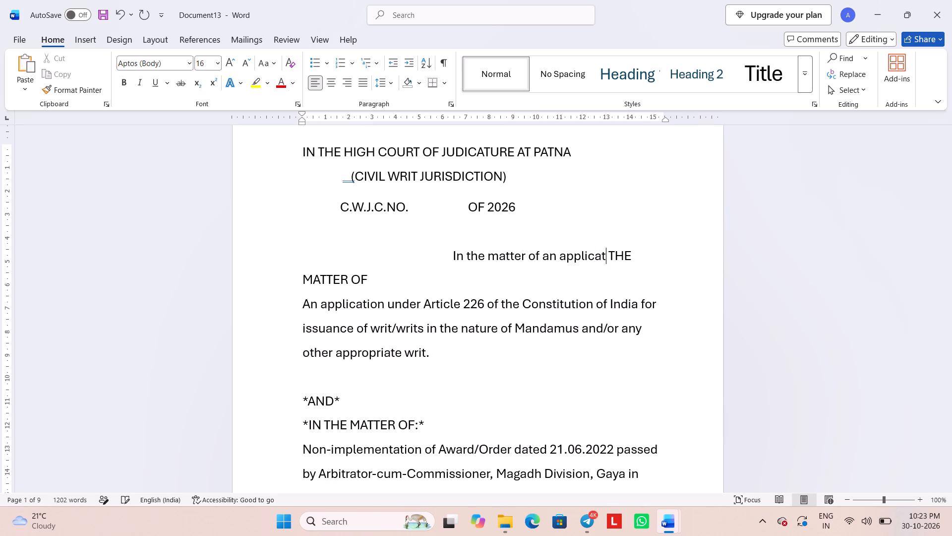
type("ion")
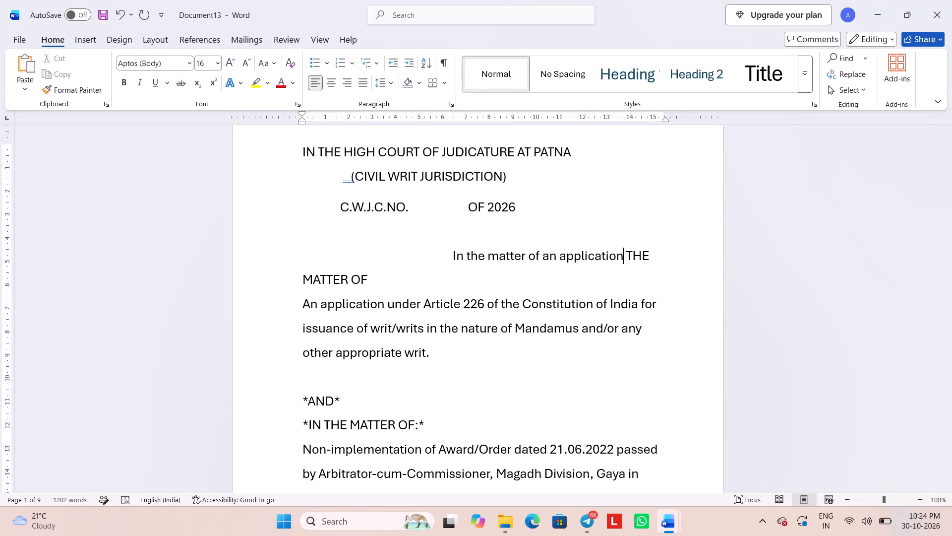
Delete the leftover THE MATTER OF and the line break after it, joining the Article 226 paragraph directly to "In the matter of an application".
key("Delete")
key("Delete")
key("Delete")
key("Delete")
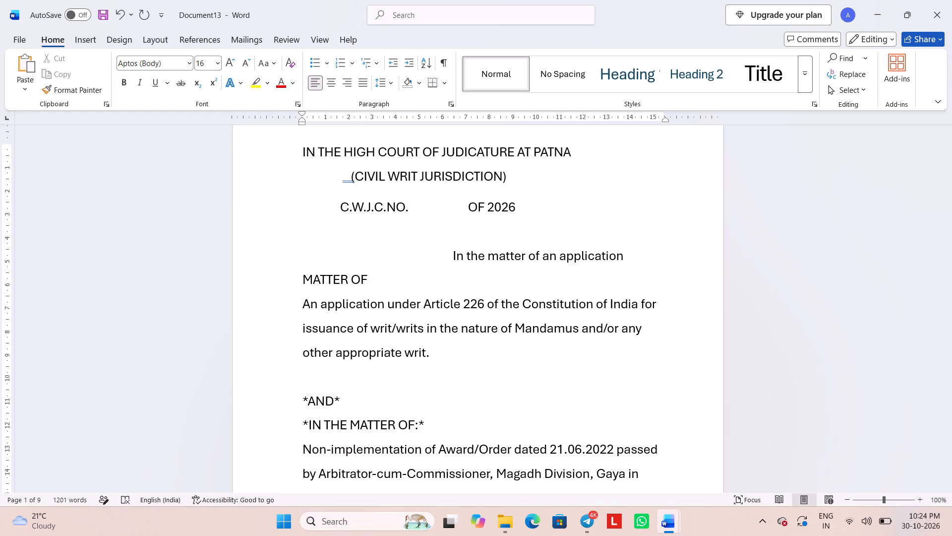
key("Delete")
key("Delete")
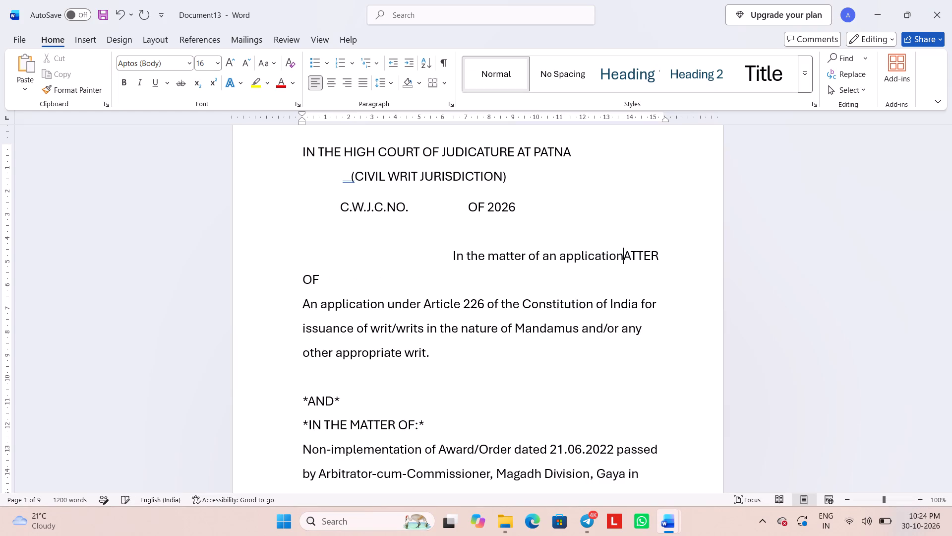
key("Delete")
key("Delete")
key("Delete")
key("Delete")
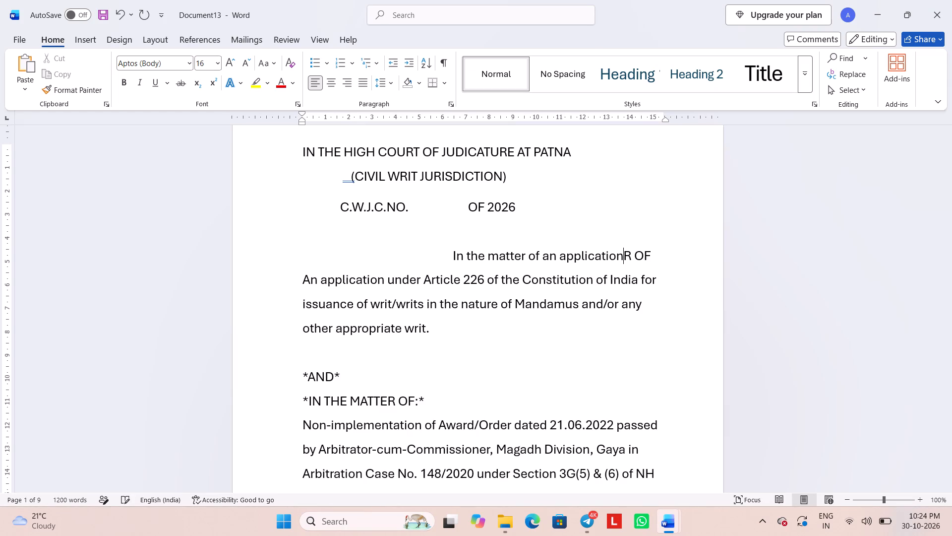
key("Delete")
key("Delete")
key("Delete")
key("Delete")
key("Delete")
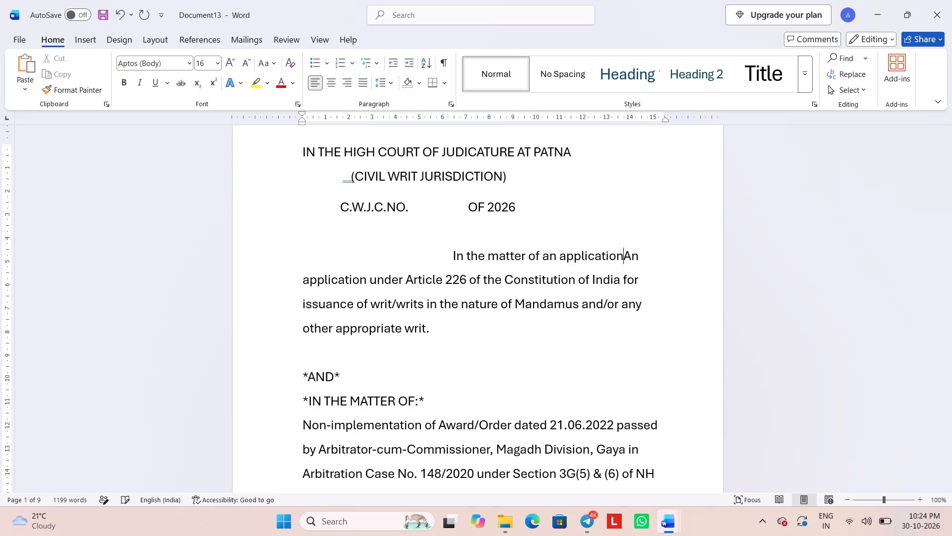
Delete the duplicated "An application" from the first clause so it reads "In the matter of an application under Article 226".
key("Delete")
key("Delete")
key("Delete")
key("Delete")
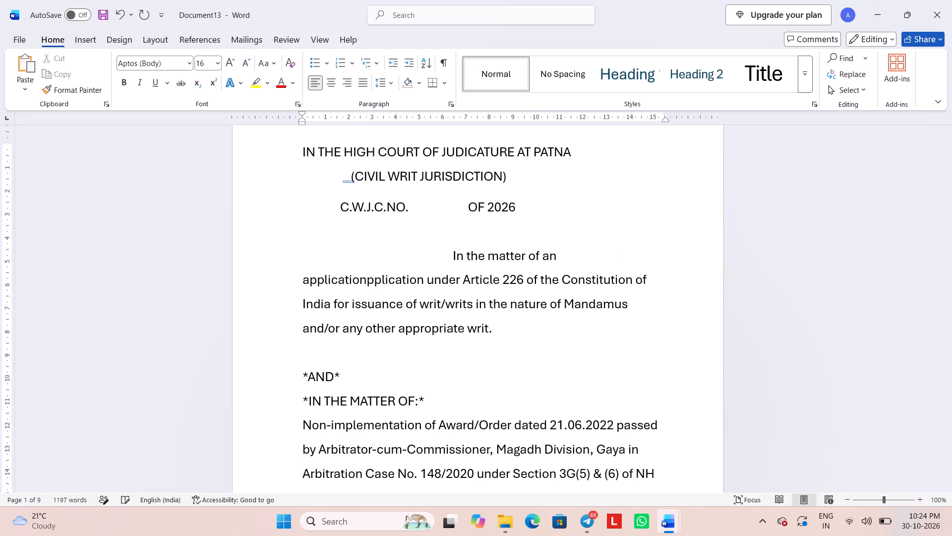
key("Delete")
key("Delete")
key("Delete")
key("Delete")
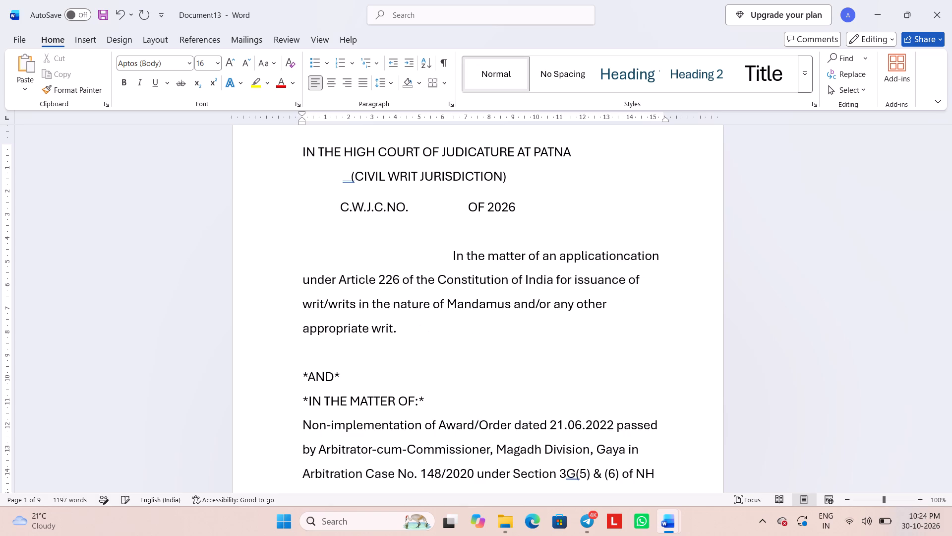
key("Delete")
key("Delete")
key("Delete")
key("Delete")
key("Delete")
key("Delete")
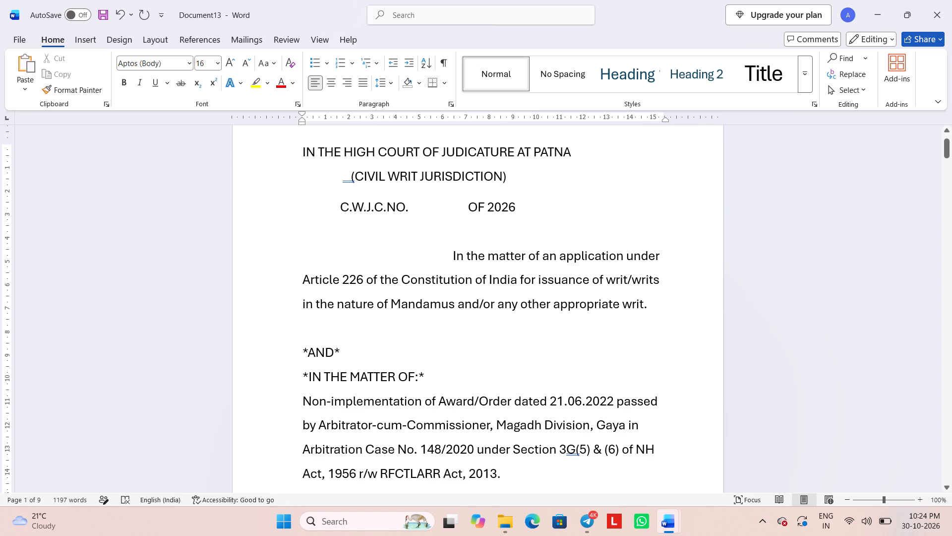
End the first clause with a semicolon after "Constitution of India", deleting the rest of the sentence and the blank line below it.
left_click(518, 279)
key("semicolon")
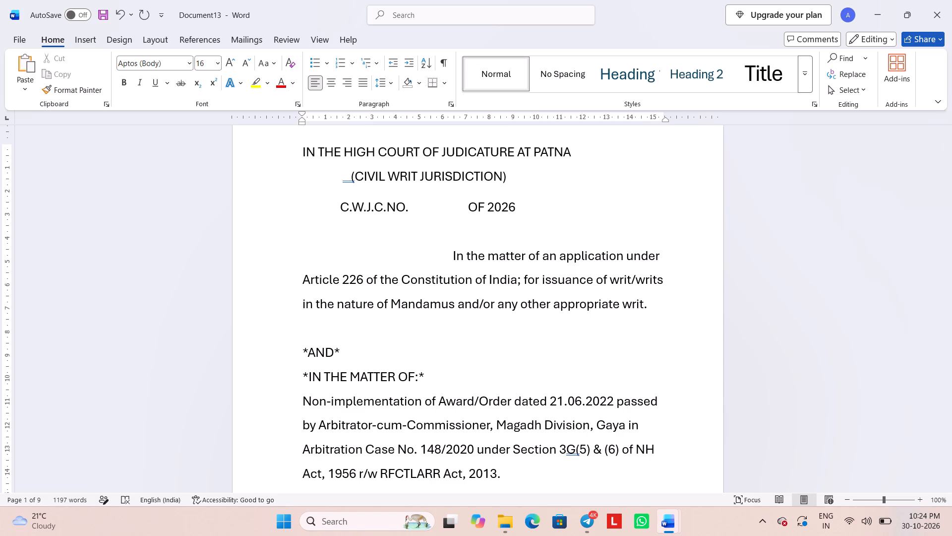
key("Delete")
key("Delete")
key("Delete")
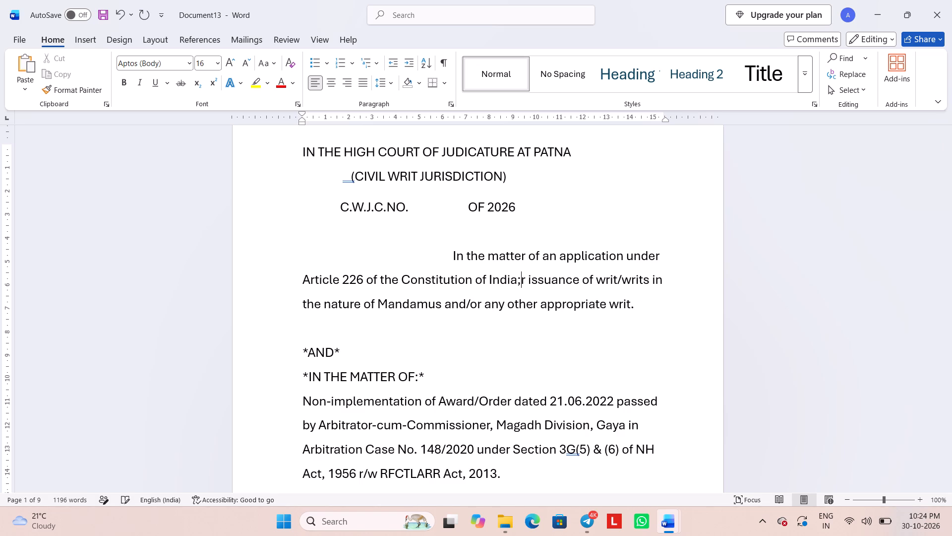
key("Delete")
key("Delete")
key("Delete")
key("Delete")
key("Delete")
key("Delete")
key("Delete")
key("Delete")
key("Delete")
key("Delete")
key("Delete")
key("Delete")
key("Delete")
key("Delete")
key("Delete")
key("Delete")
key("Delete")
key("Delete")
key("Delete")
key("Delete")
key("Delete")
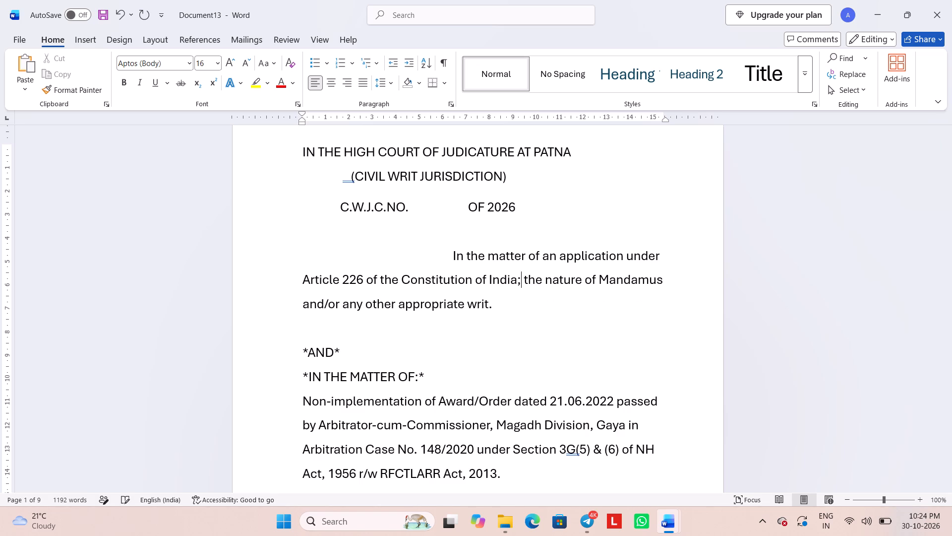
key("Delete")
key("Delete")
key("Delete")
key("Delete")
key("Delete")
key("Delete")
key("Delete")
key("Delete")
key("Delete")
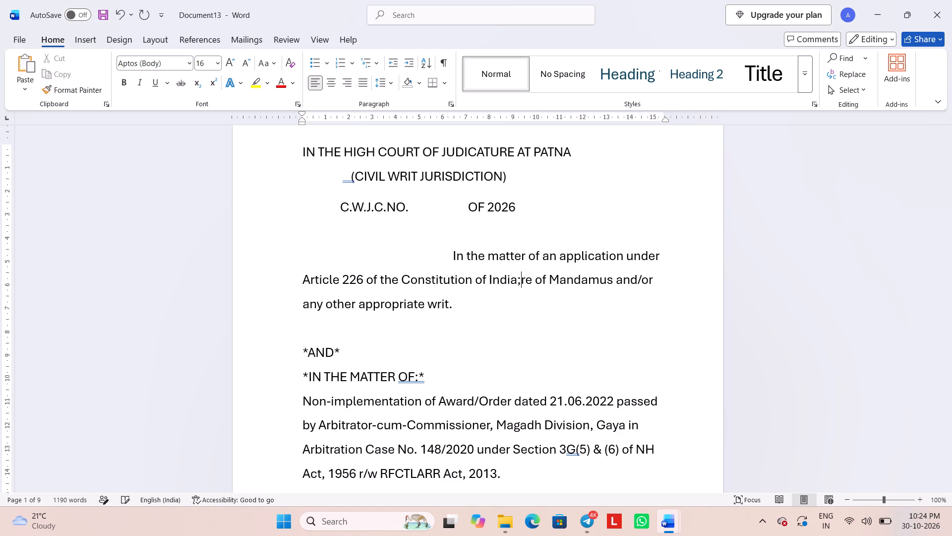
key("Delete")
key("Delete")
key("Delete")
key("Delete")
key("Delete")
key("Delete")
key("Delete")
key("Delete")
key("Delete")
key("Delete")
key("Delete")
key("Delete")
key("Delete")
key("Delete")
key("Delete")
key("Delete")
key("Delete")
key("Delete")
key("Delete")
key("Delete")
key("Delete")
key("Delete")
key("Delete")
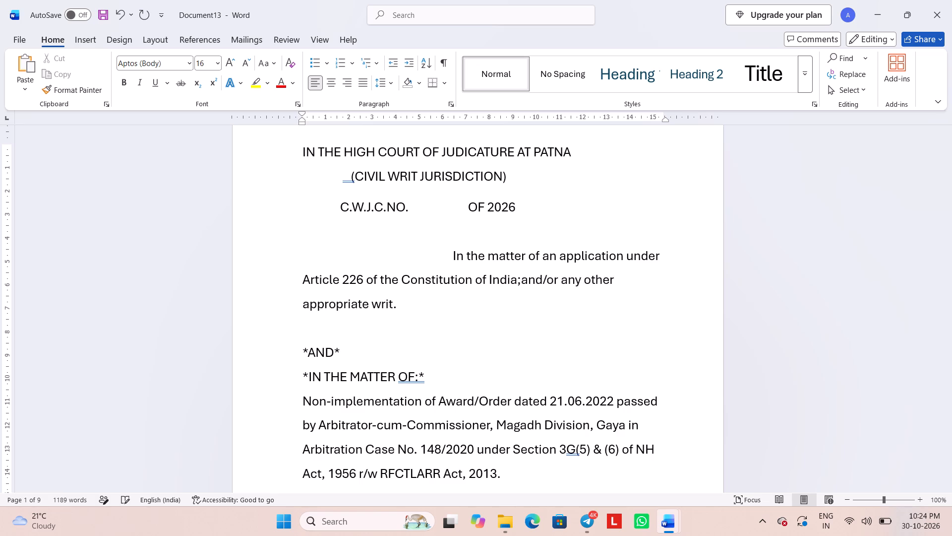
key("Delete")
key("Delete")
key("Delete")
key("Delete")
key("Delete")
key("Delete")
key("Delete")
key("Delete")
key("Delete")
key("Delete")
key("Delete")
key("Delete")
key("Delete")
key("Delete")
key("Delete")
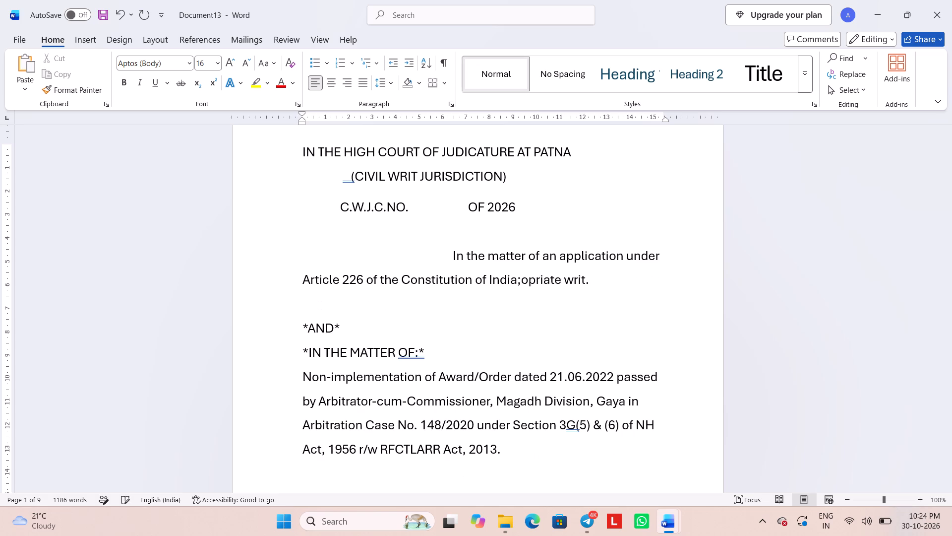
key("Delete")
key("Delete")
key("Delete")
key("Delete")
key("Delete")
key("Delete")
key("Delete")
key("Delete")
key("Delete")
key("Delete")
key("Delete")
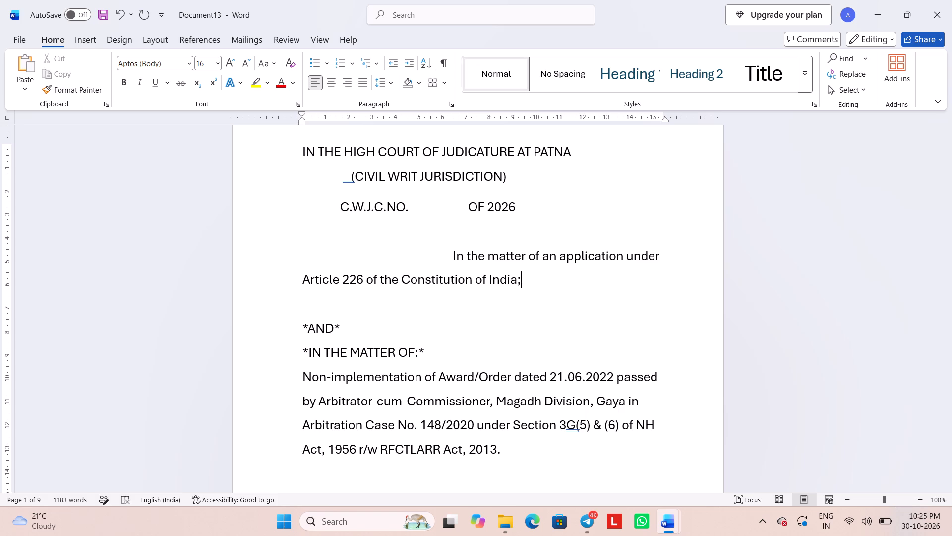
key("Delete")
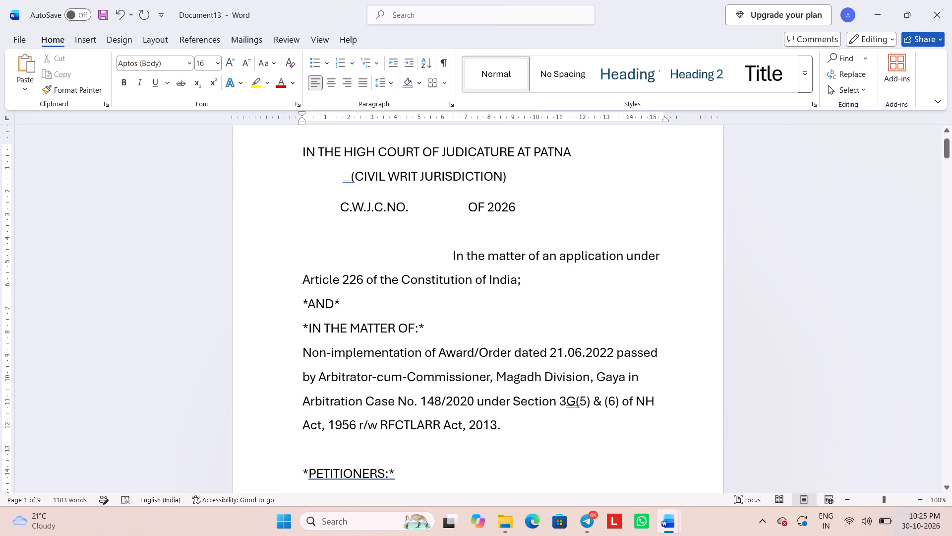
Replace the asterisk-wrapped AND line with a plain "And".
left_click(338, 301)
key("BackSpace")
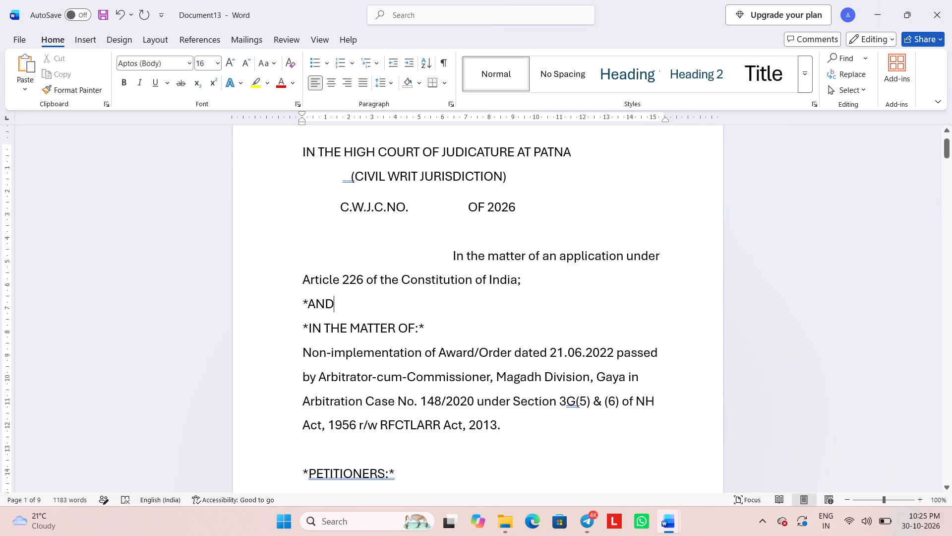
left_click(307, 302)
key("Delete")
key("BackSpace")
key("shift+a")
key("n")
key("d")
key("Delete")
key("Delete")
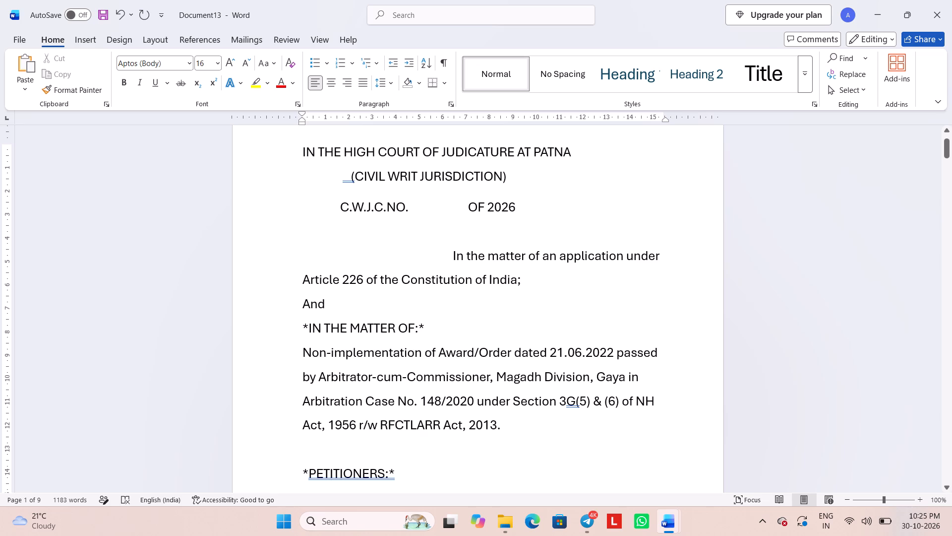
Indent the "And" line with spaces so that it sits beneath "an application" in the first clause.
left_click(298, 304)
key("space")
key("space")
key("space")
key("space")
key("space")
key("space")
key("space")
key("space")
key("space")
key("space")
key("space")
key("space")
key("space")
key("space")
key("space")
key("space")
key("space")
key("space")
key("space")
key("space")
Remove the surrounding asterisks and the colon from the second IN THE MATTER OF heading.
left_click(424, 326)
key("BackSpace")
key("BackSpace")
left_click(301, 325)
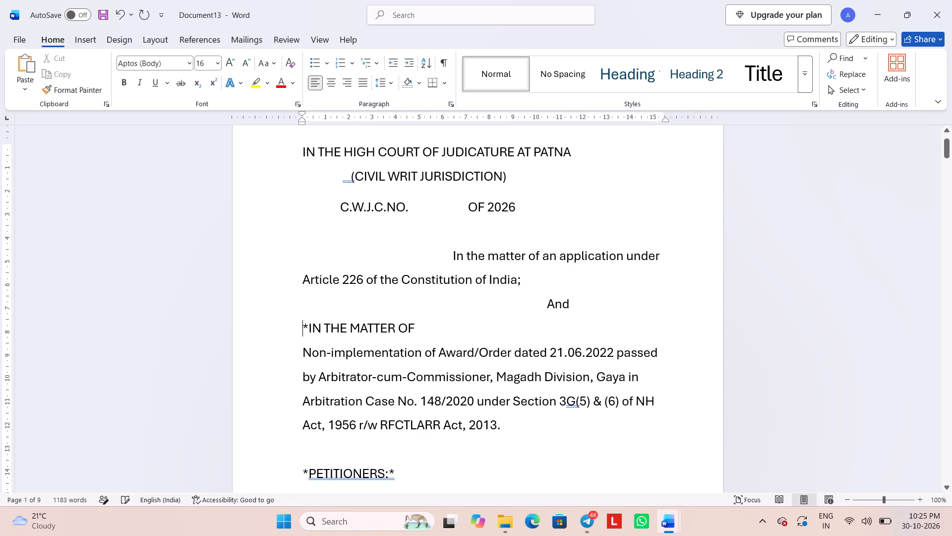
key("Delete")
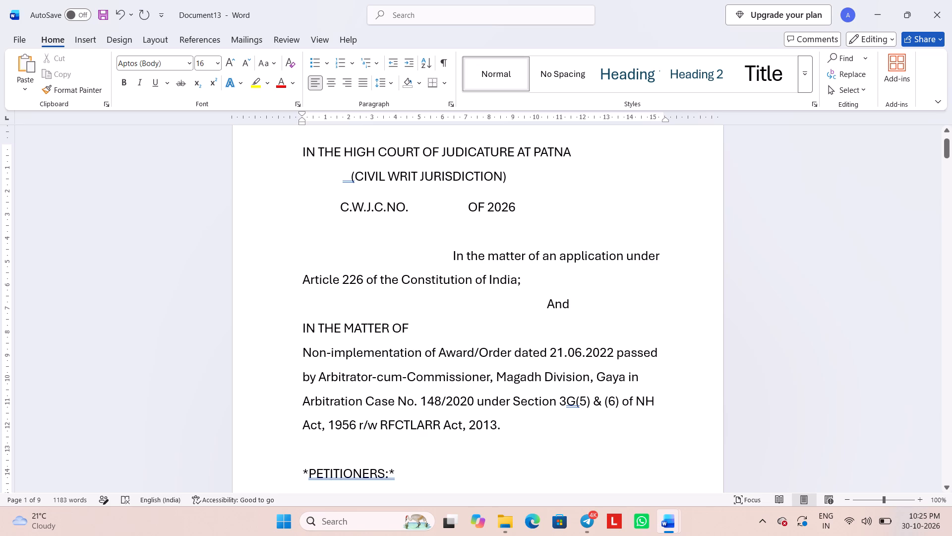
Retype the second IN THE MATTER OF heading in sentence case as "In the matter of;", placed ahead of the old capitals.
left_click(304, 328)
key("n")
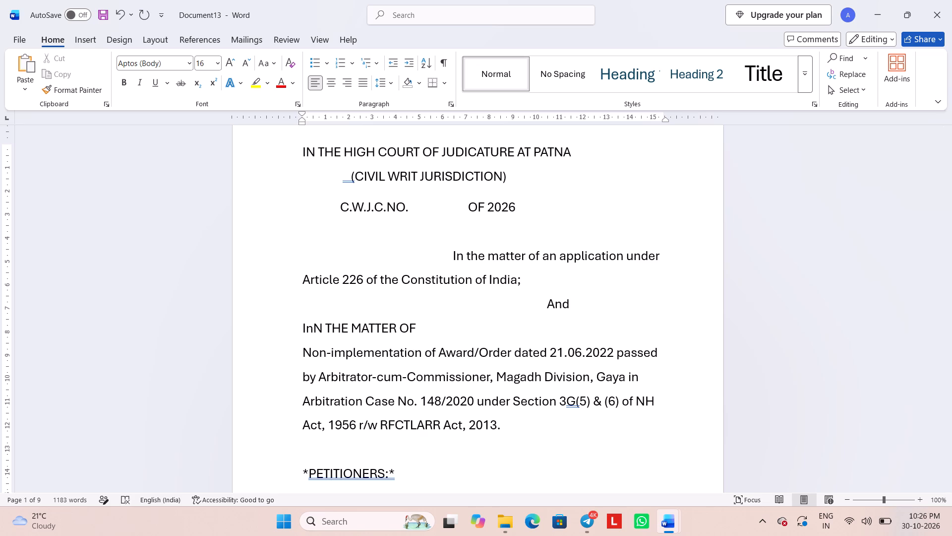
key("space")
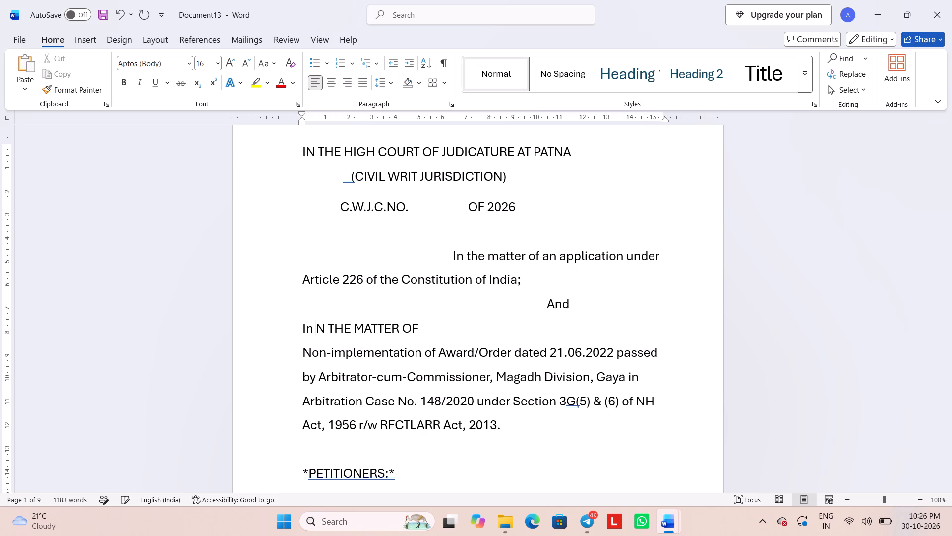
key("Delete")
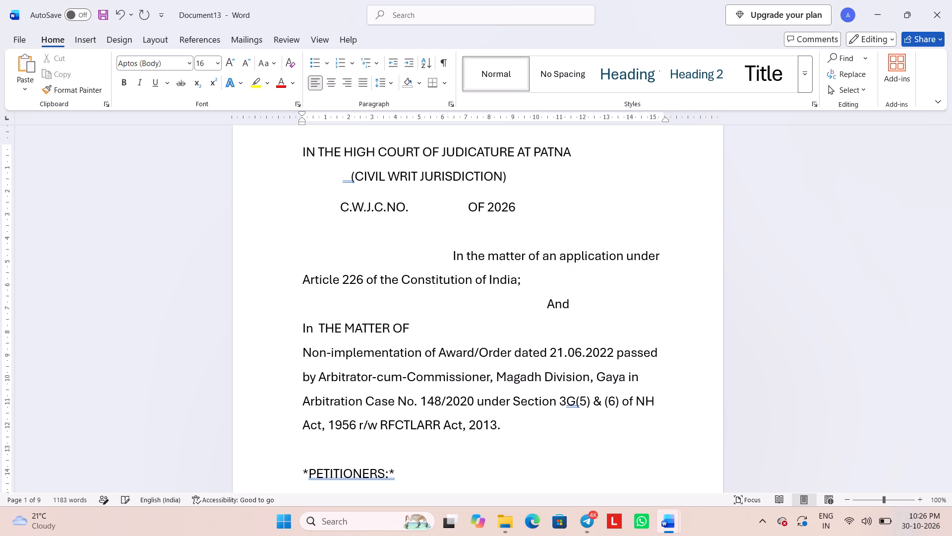
type("the")
key("space")
type("matter")
key("space")
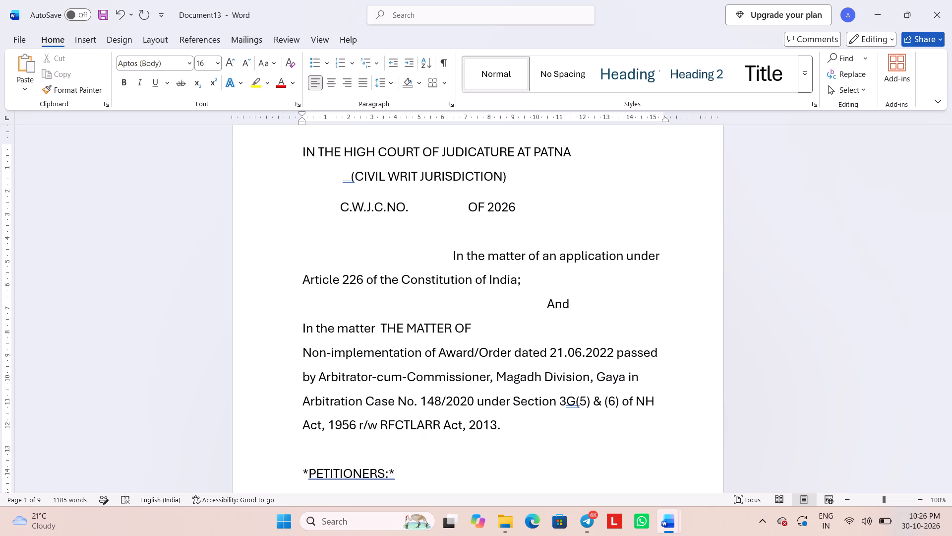
key("o")
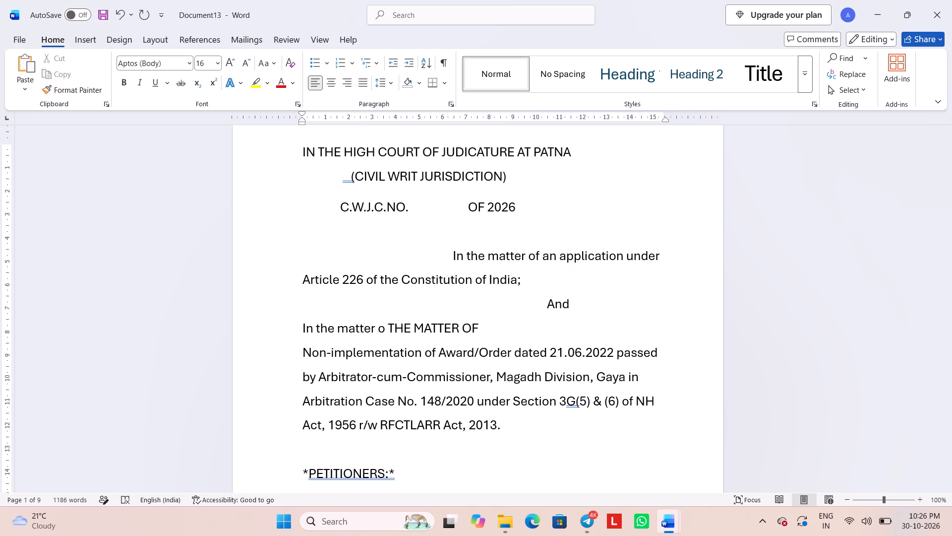
key("f")
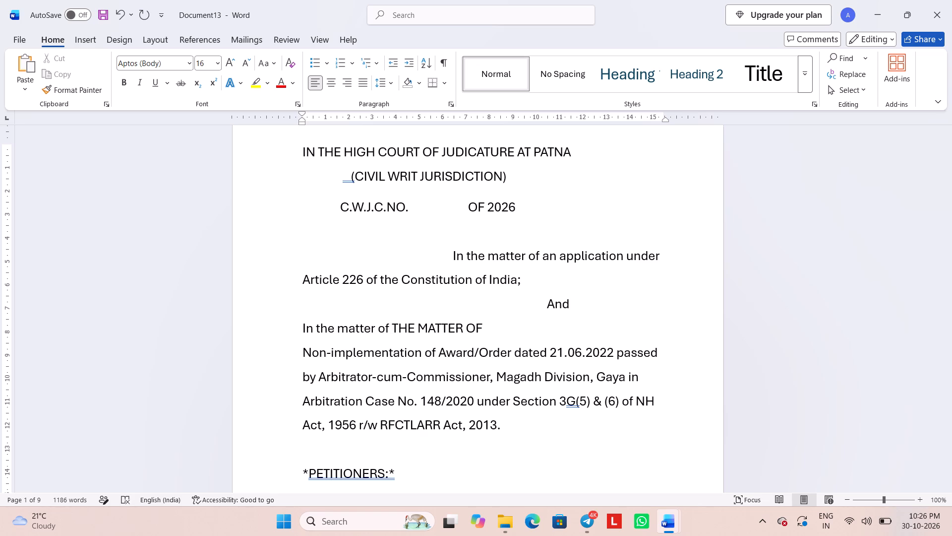
key("semicolon")
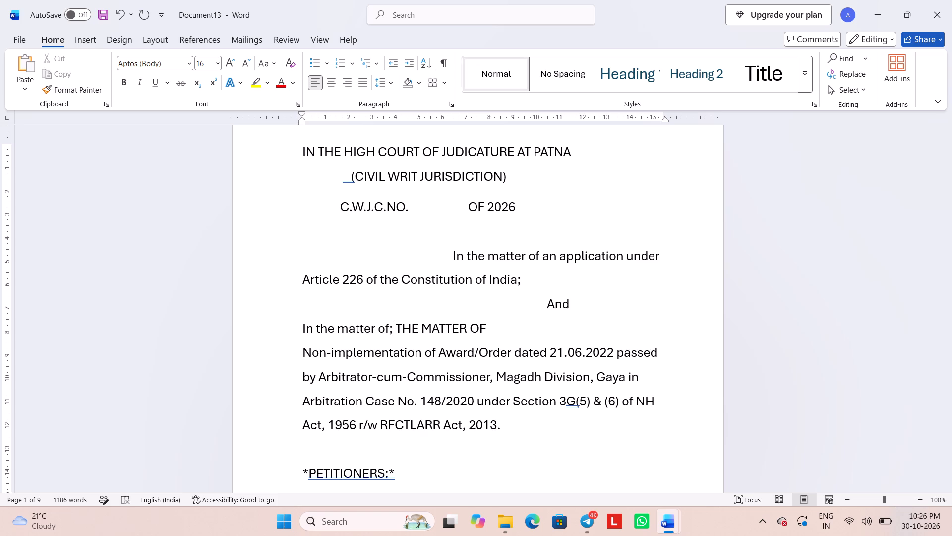
Delete the leftover "THE MATTER OF" after the retyped heading and start the Non-implementation clause as a new paragraph.
key("Delete")
key("Delete")
key("Delete")
key("Delete")
key("Delete")
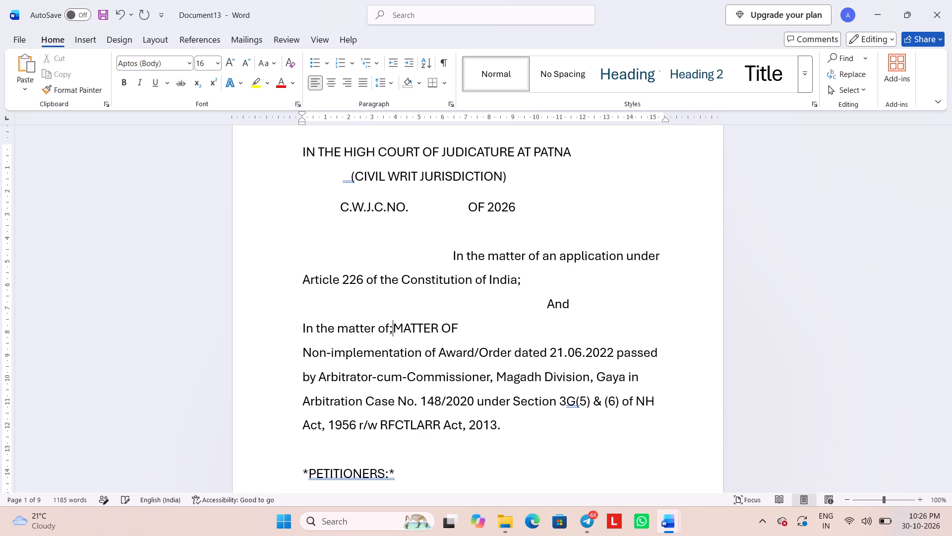
key("Delete")
key("Delete")
key("Delete")
key("Delete")
key("Delete")
key("Delete")
key("Delete")
key("Delete")
key("Delete")
key("Delete")
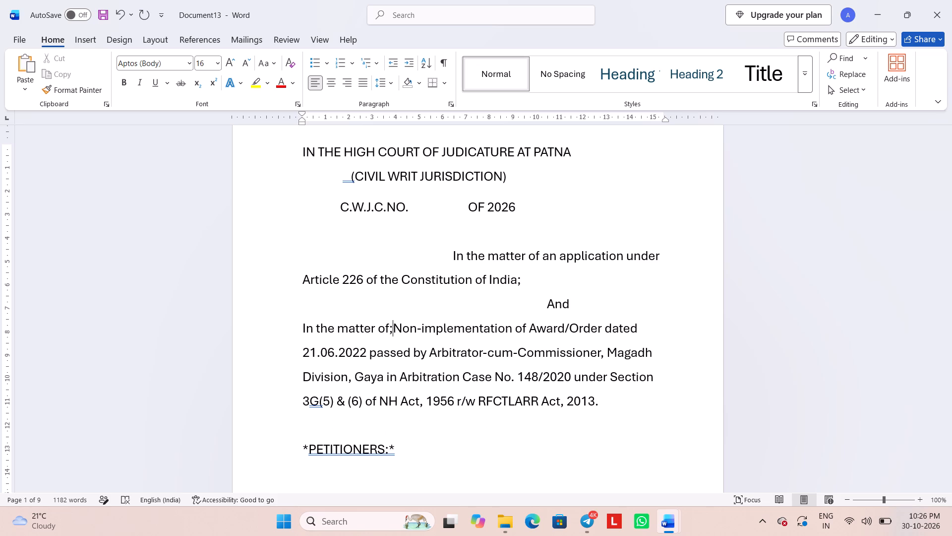
key("Return")
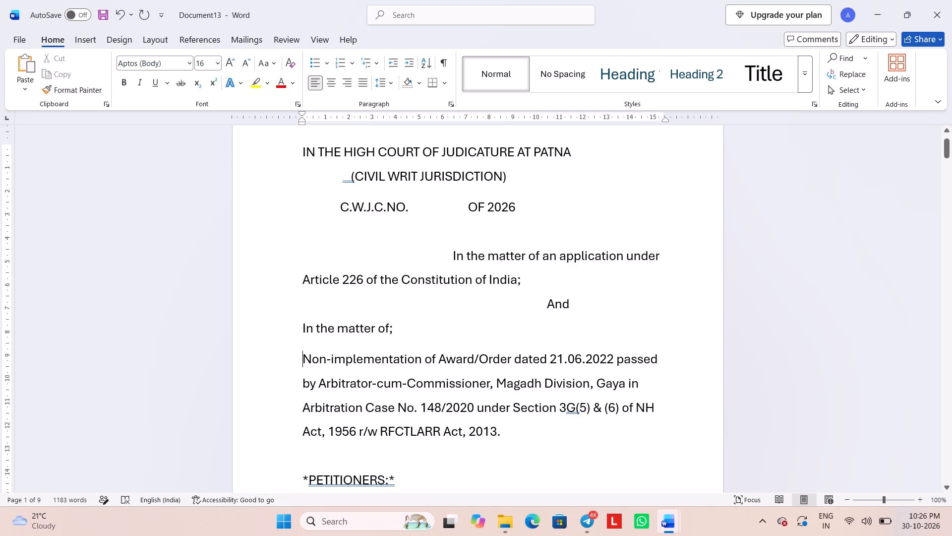
Indent the second "In the matter of;" line with spaces so that it starts roughly beneath the first clause's opening words.
left_click(299, 328)
key("space")
key("space")
key("space")
key("space")
key("space")
key("space")
key("space")
key("space")
key("space")
key("space")
key("space")
key("space")
key("space")
key("space")
key("space")
key("space")
key("space")
key("space")
key("space")
key("space")
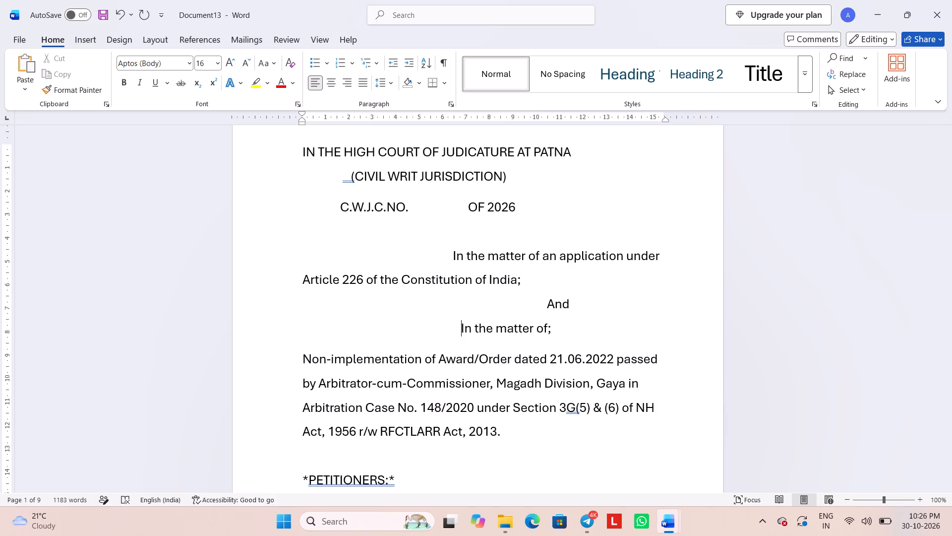
Delete the asterisk-wrapped PETITIONERS heading and its extra blank line, leaving one blank line above the numbered petitioners.
scroll(299, 328, "down", 1)
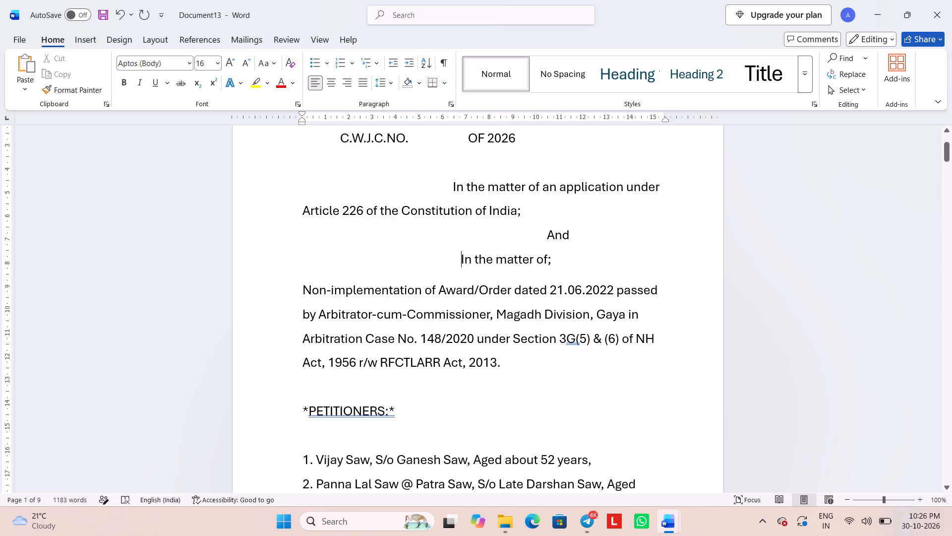
scroll(299, 328, "down", 1)
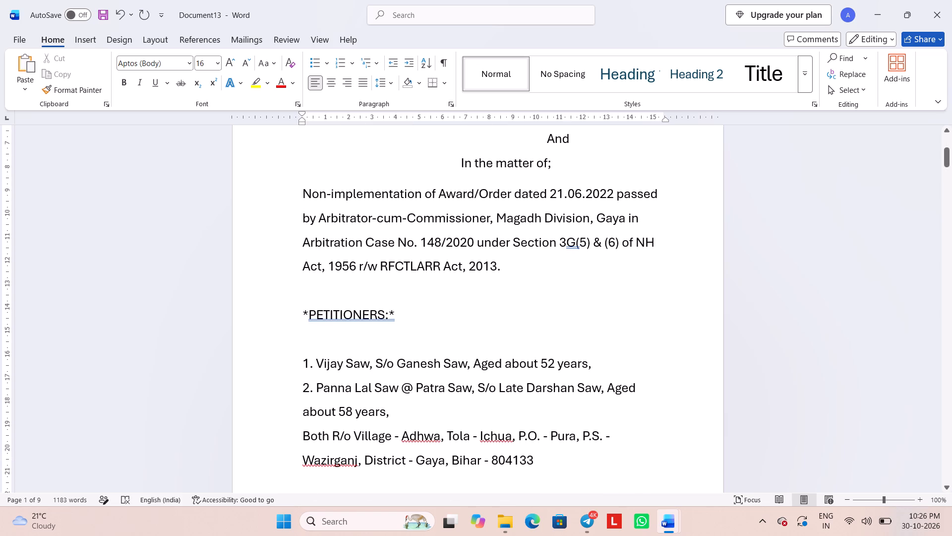
scroll(299, 328, "down", 1)
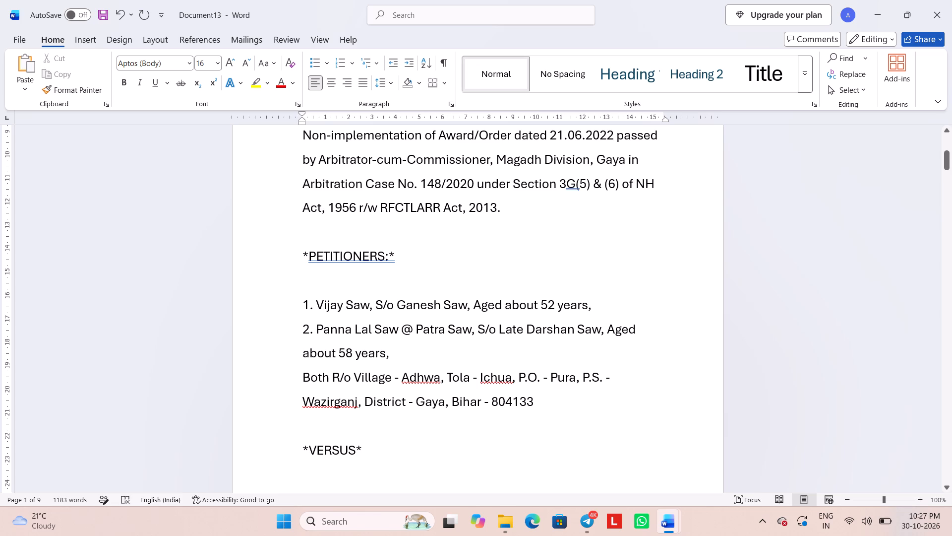
scroll(266, 309, "down", 1)
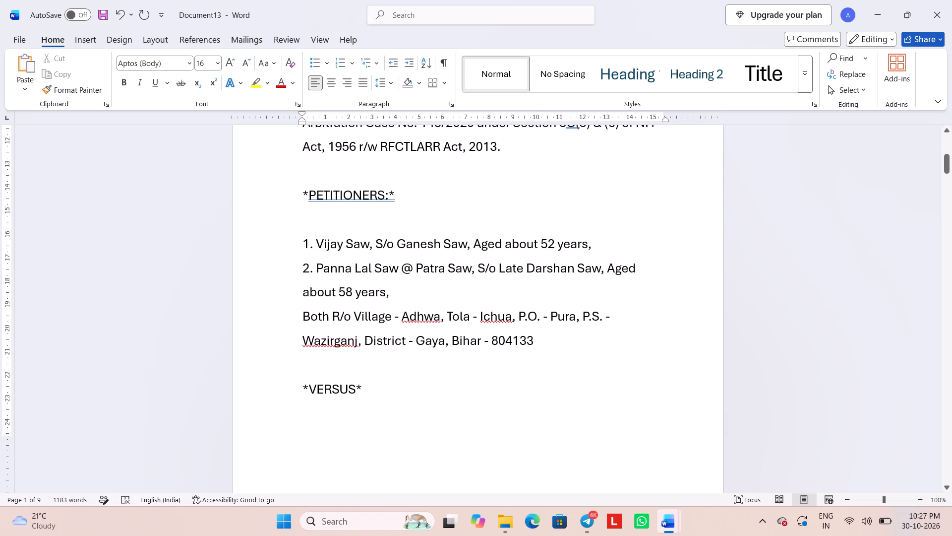
scroll(266, 309, "up", 1)
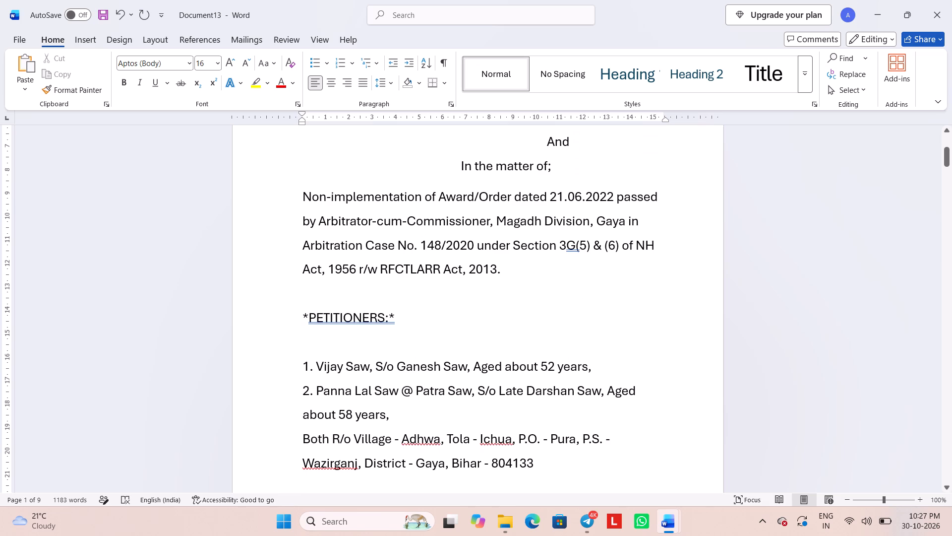
scroll(437, 248, "down", 1)
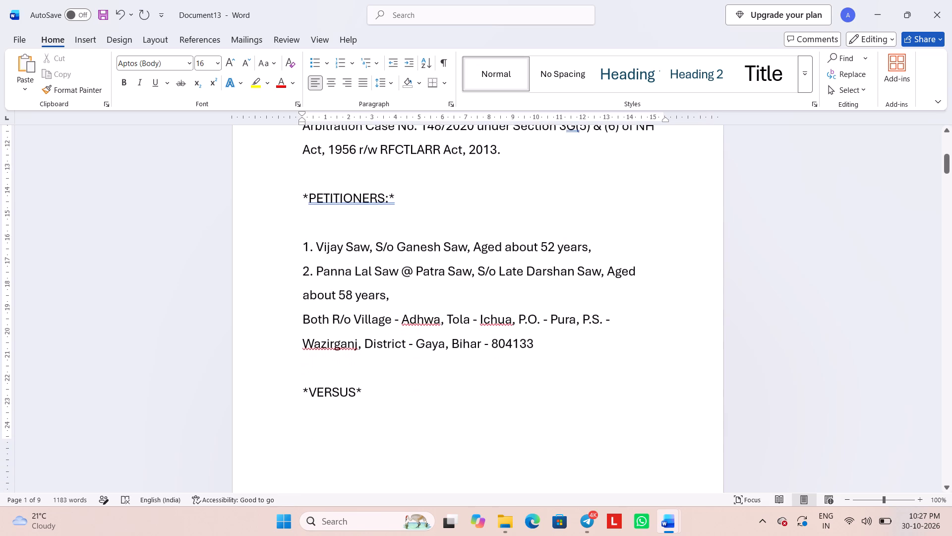
scroll(437, 248, "down", 1)
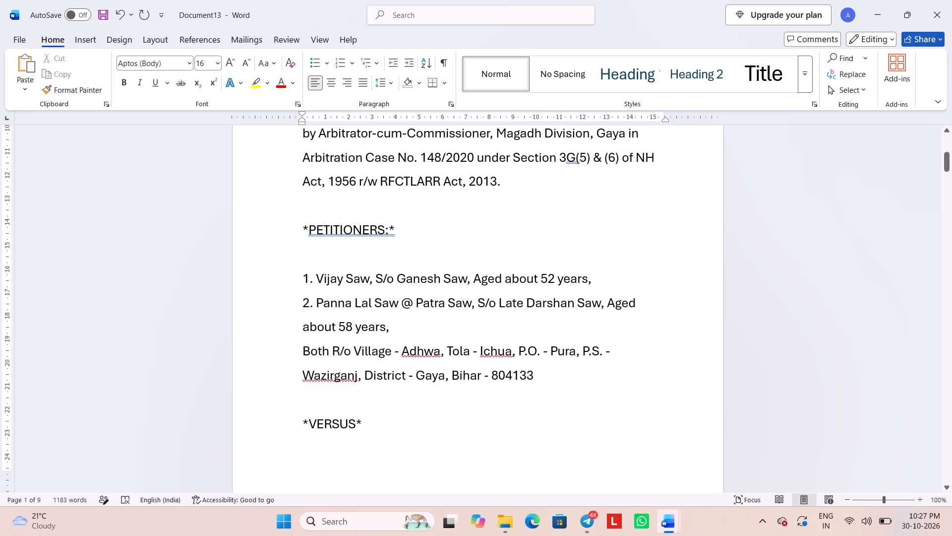
left_click(301, 228)
key("Delete")
key("Delete")
key("Delete")
key("Delete")
key("Delete")
key("Delete")
key("Delete")
key("Delete")
key("Delete")
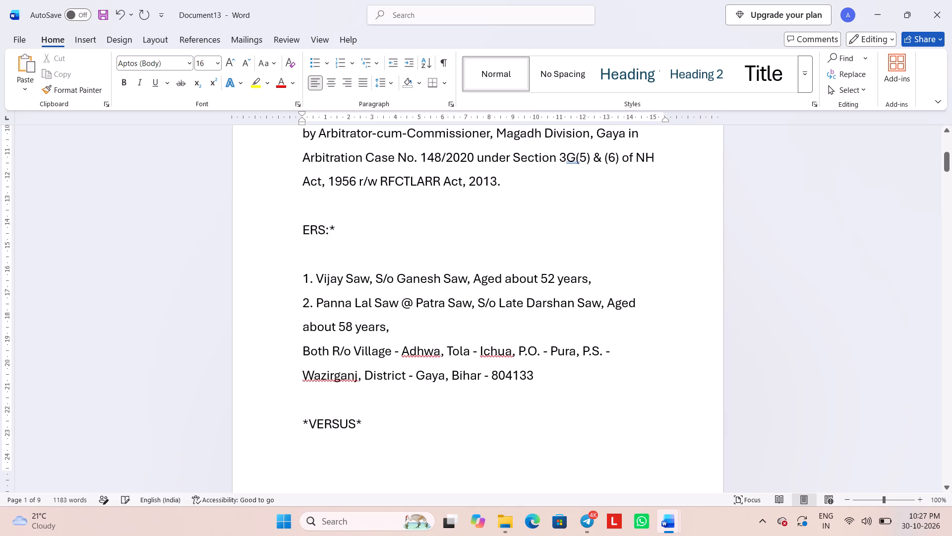
key("Delete")
key("Delete")
key("Delete")
key("Delete")
key("Delete")
key("Delete")
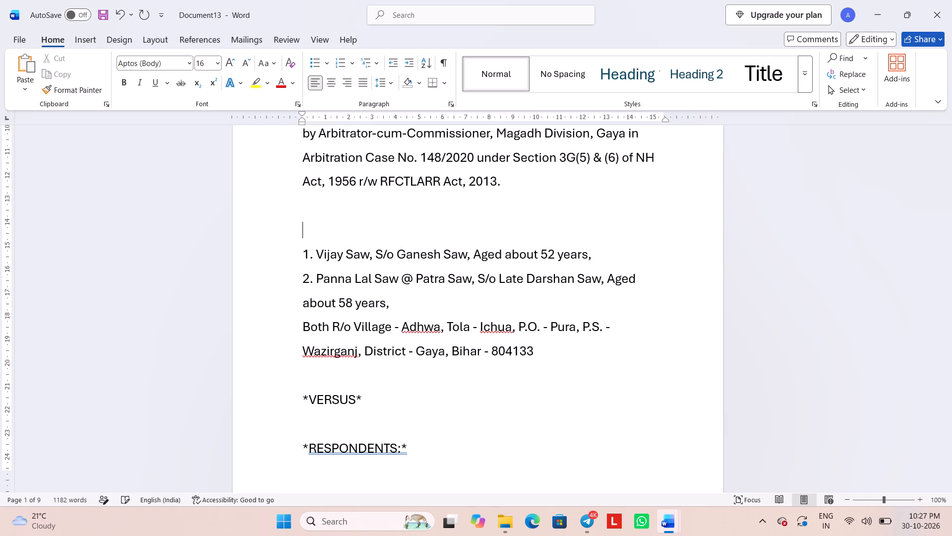
key("Delete")
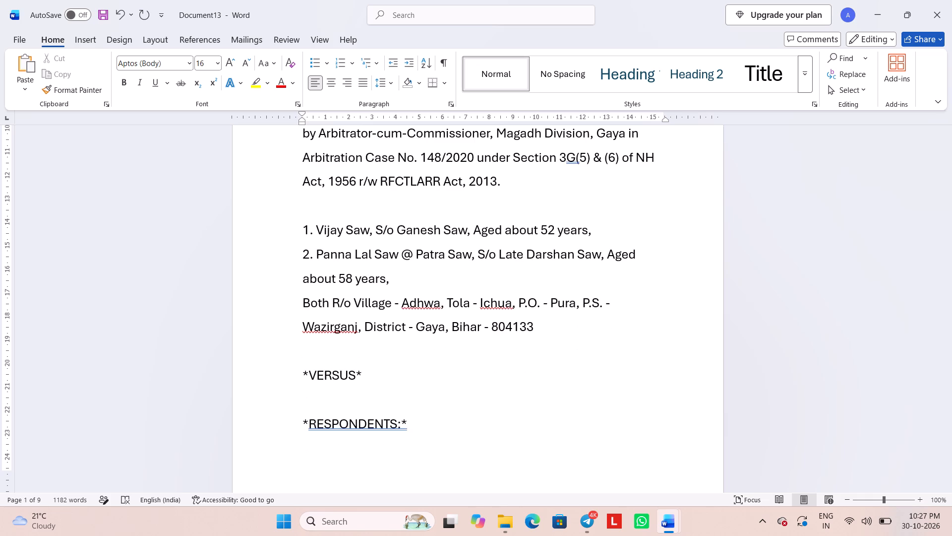
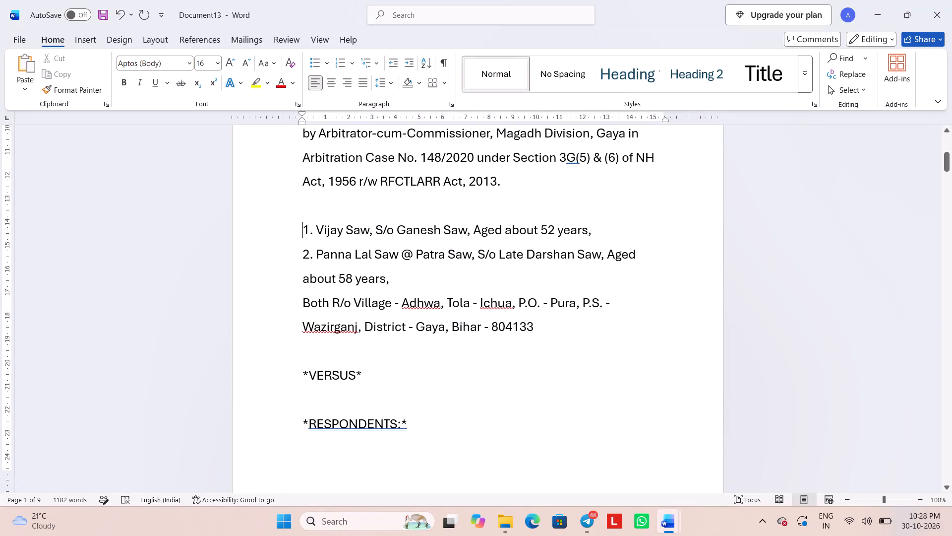
Insert "aged about 71 years,Male," after the first petitioner's name, ahead of the "S/o" parentage.
left_click(372, 230)
key("space")
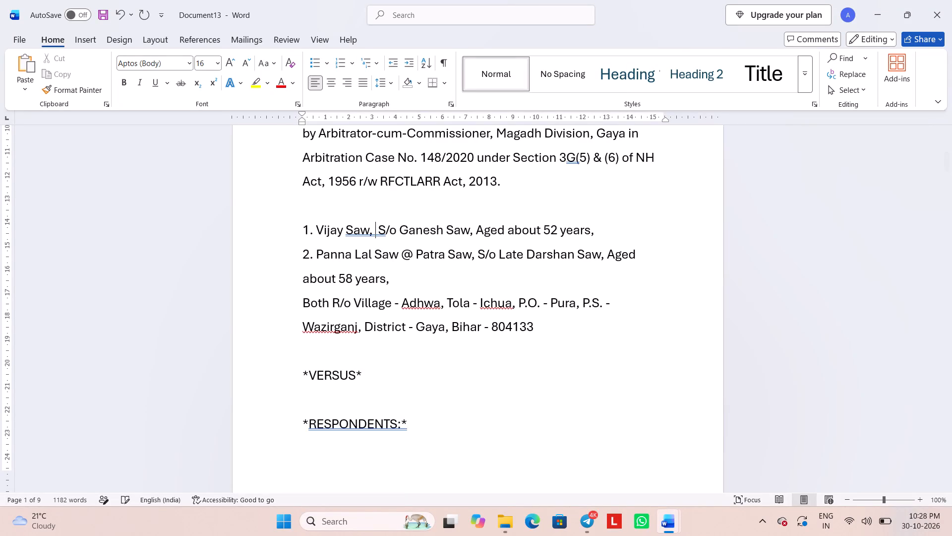
key("a")
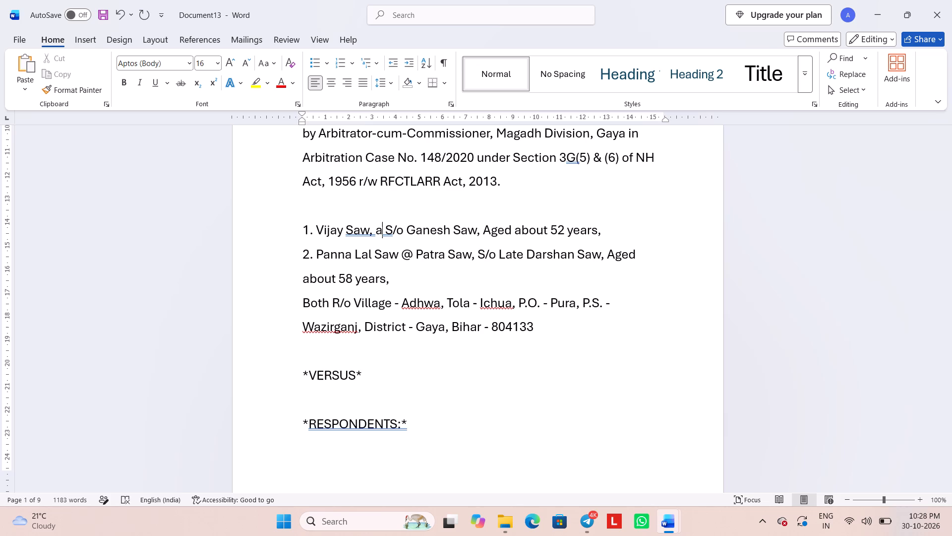
key("g")
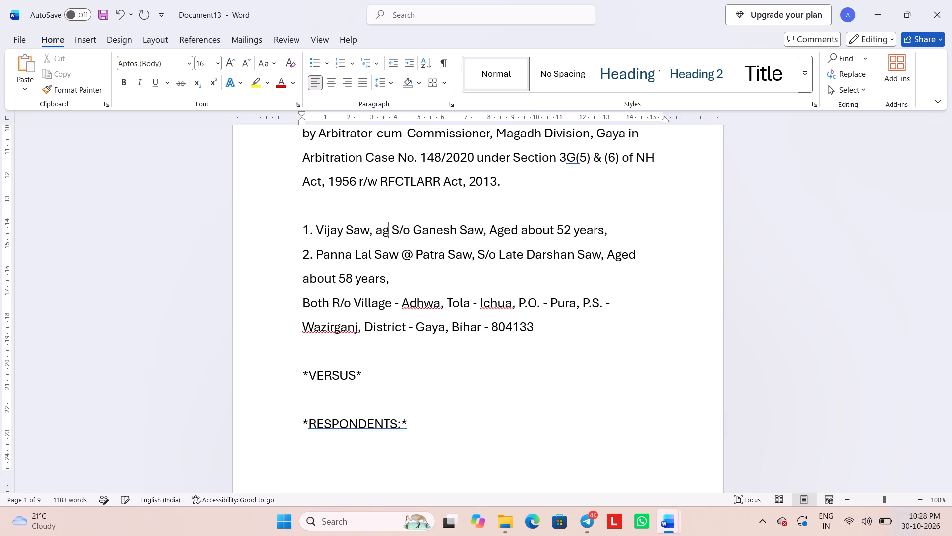
type("ed")
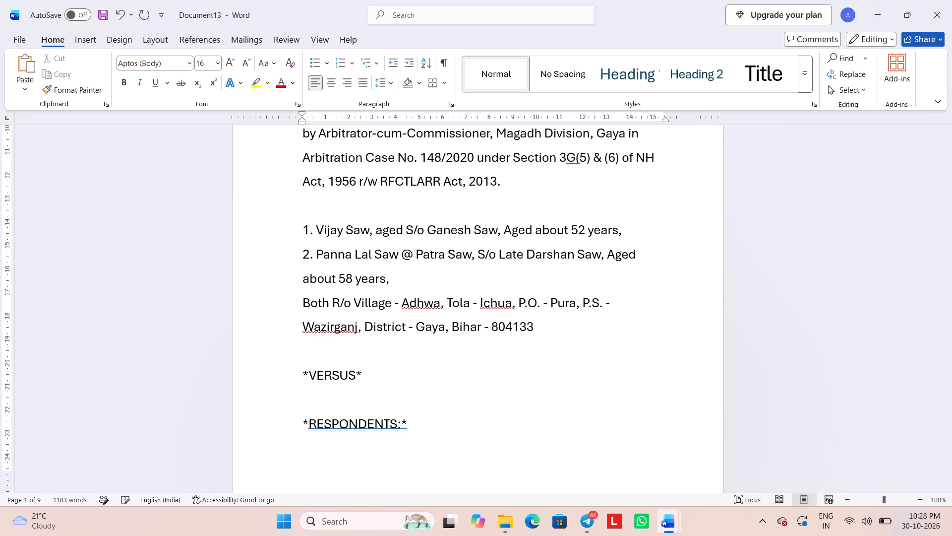
key("space")
key("a")
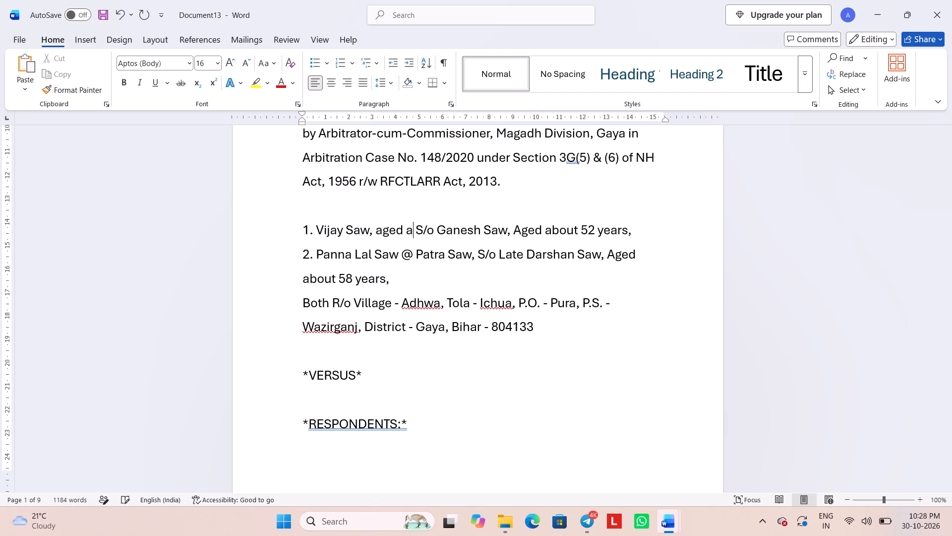
key("b")
type("out")
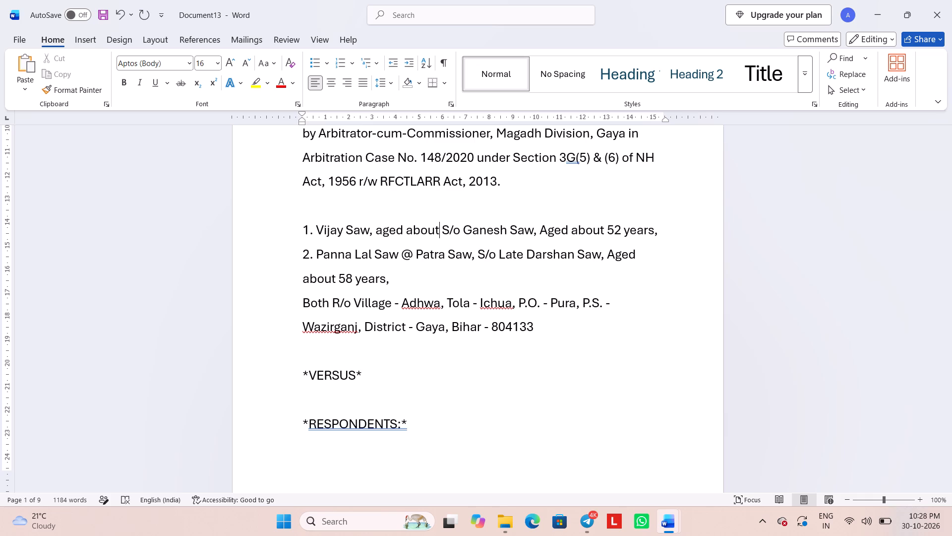
key("space")
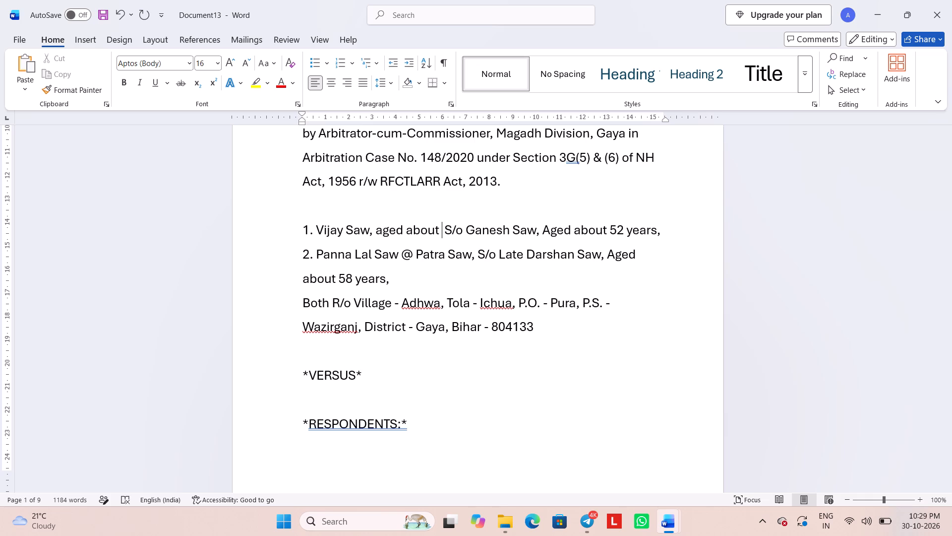
type("71")
key("space")
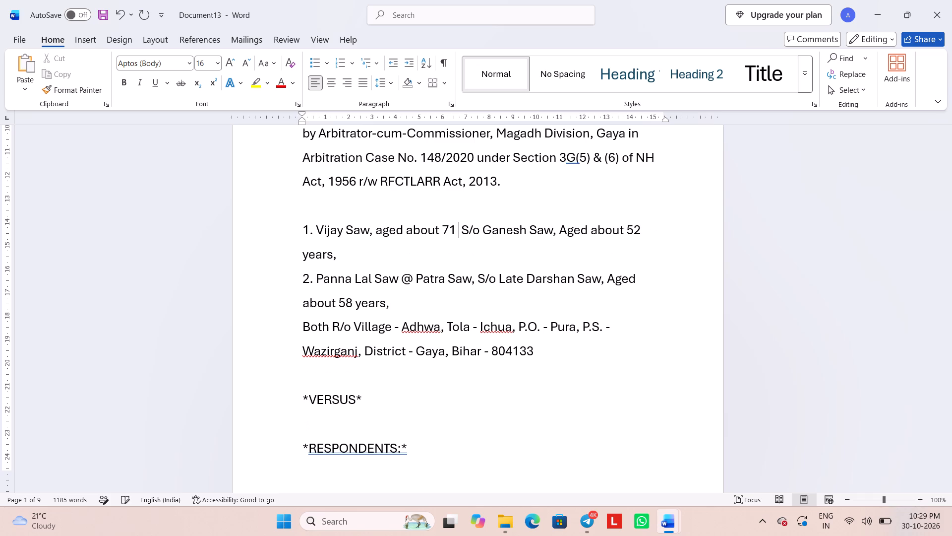
type("yea")
key("r")
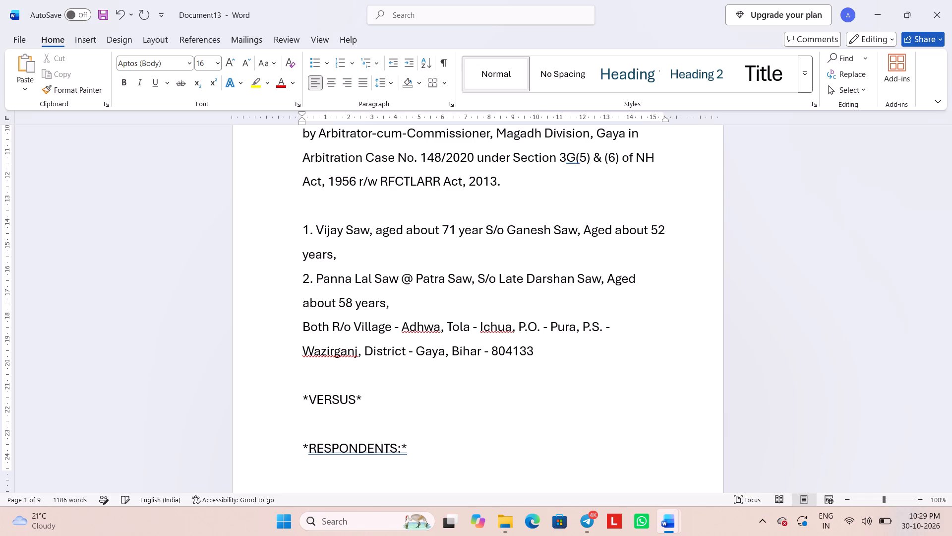
key("s")
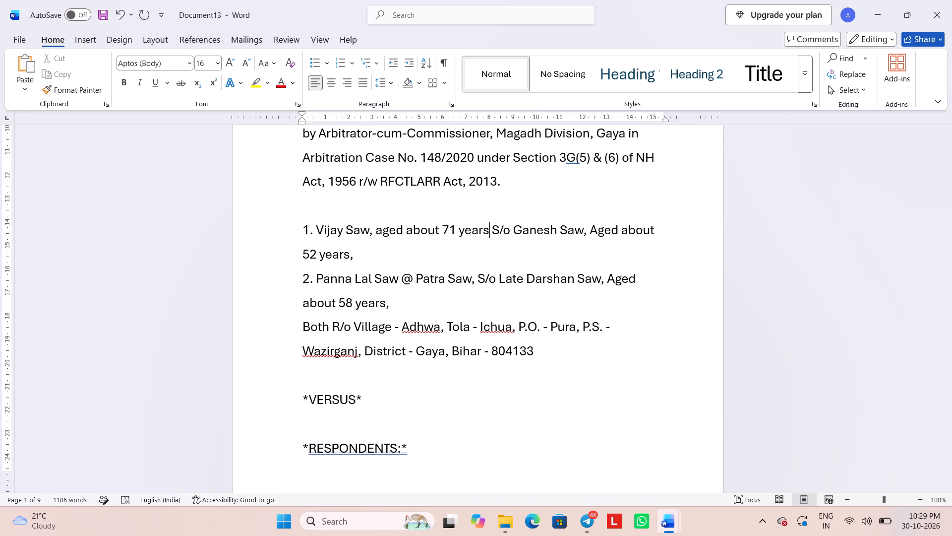
key("comma")
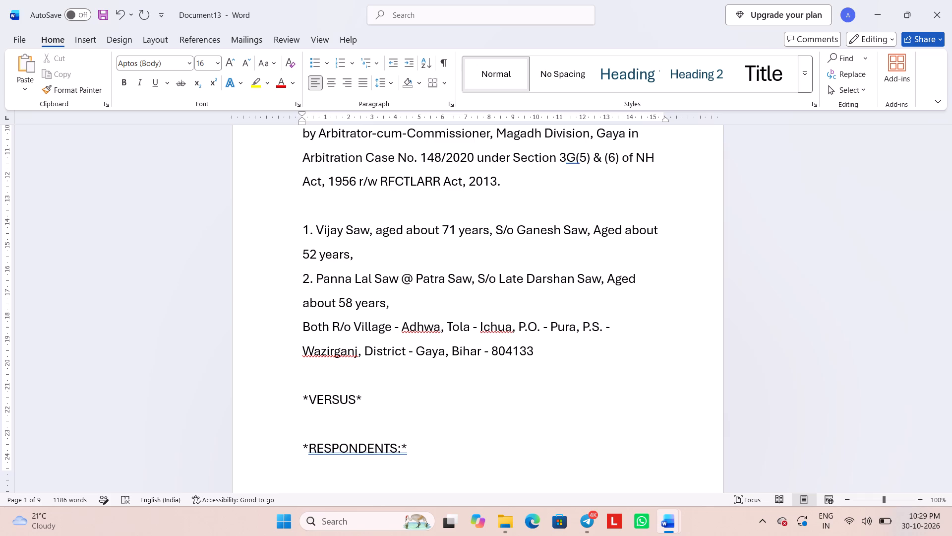
key("shift+m")
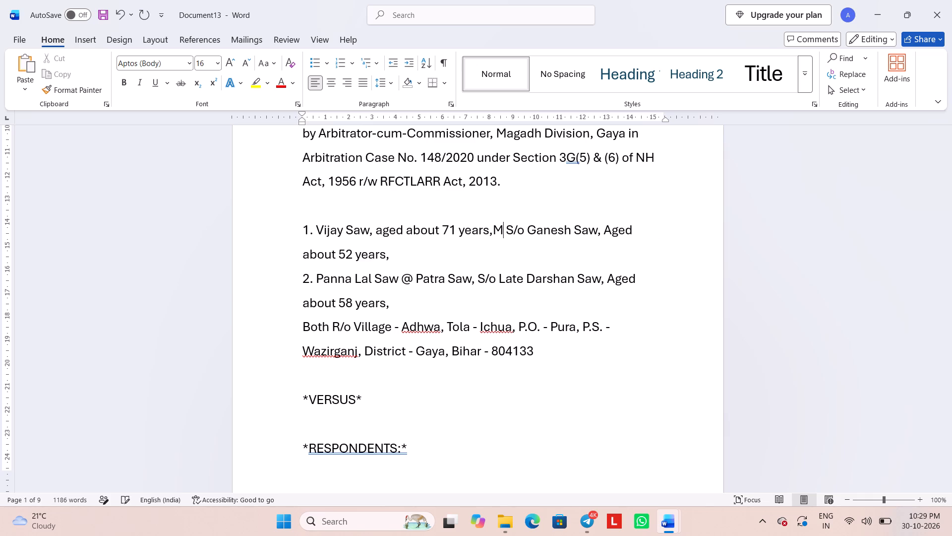
type("al")
key("e")
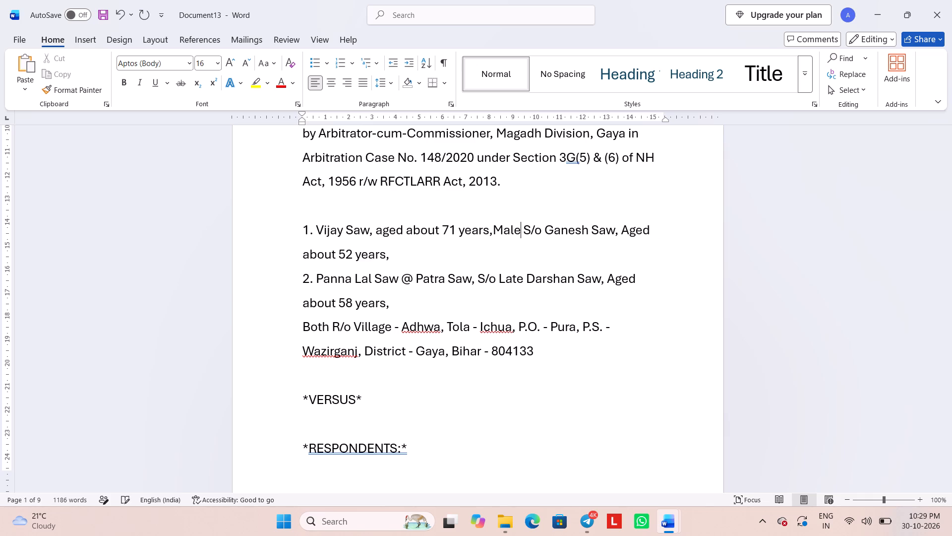
key("comma")
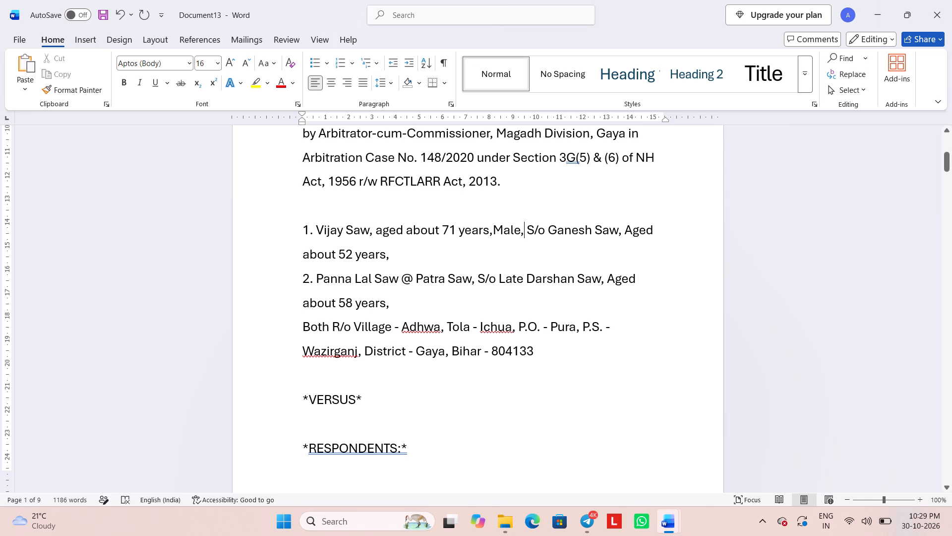
Delete the redundant "Aged about 52 years," from the end of the first petitioner's entry, keeping the comma after the father's name.
left_click(625, 233)
key("Delete")
key("Delete")
key("Delete")
key("Delete")
key("Delete")
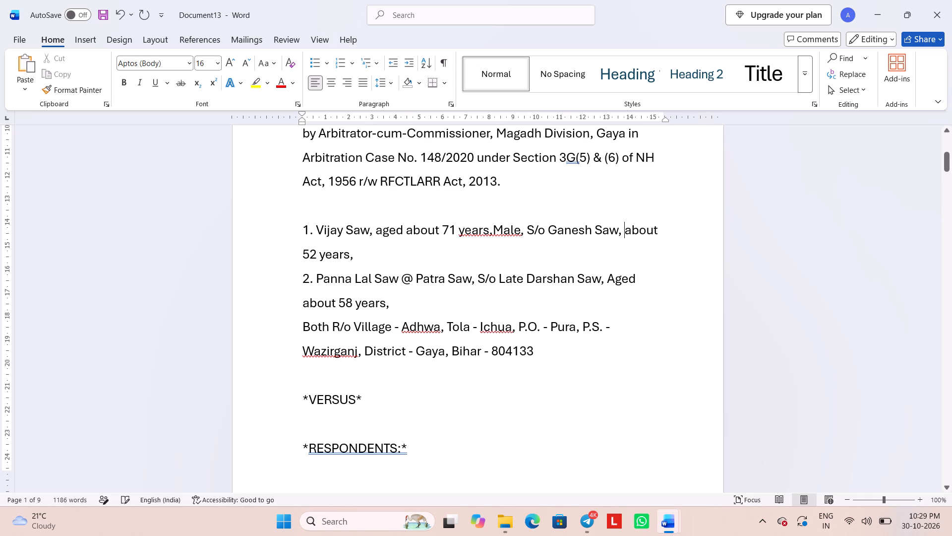
key("Delete")
key("Delete")
key("Delete")
key("Delete")
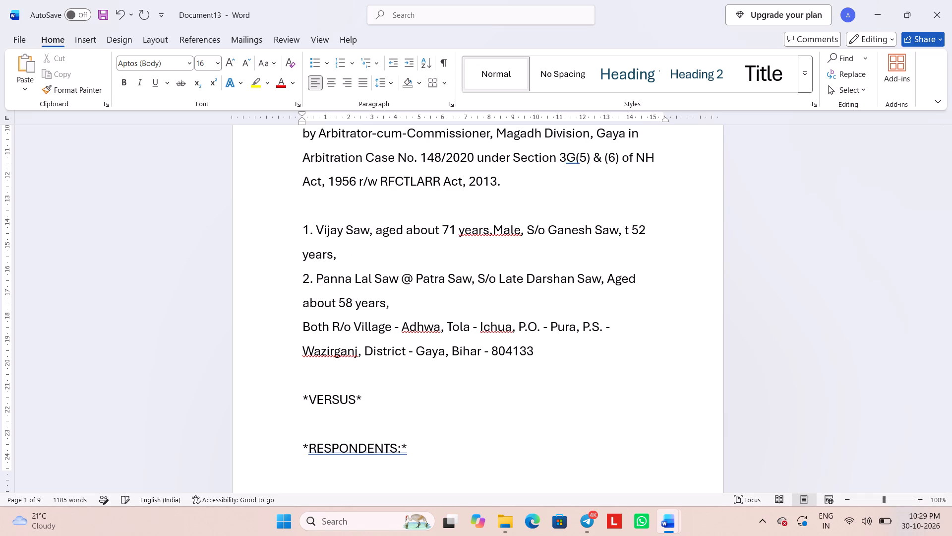
key("Delete")
key("Delete")
key("Delete")
key("Delete")
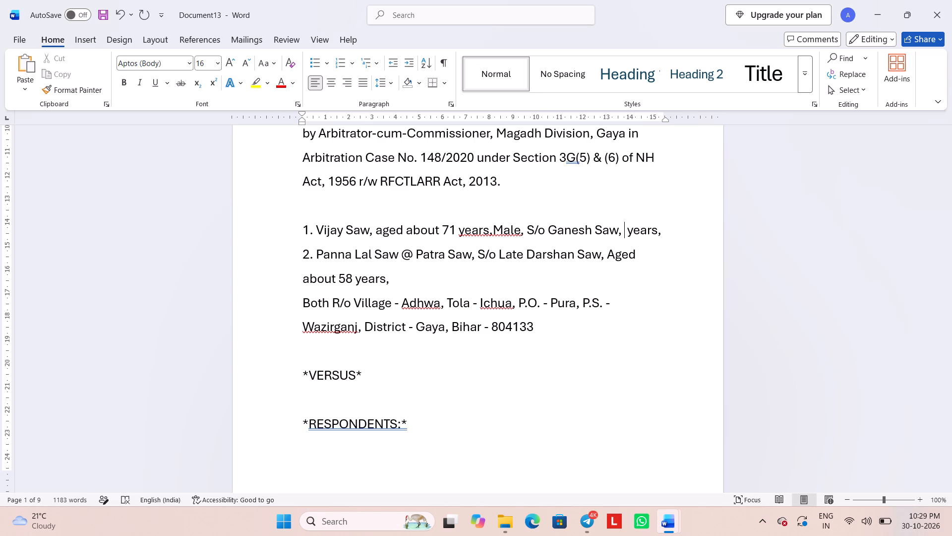
key("Delete")
key("Delete")
key("Delete")
key("Delete")
key("Delete")
key("Delete")
key("Delete")
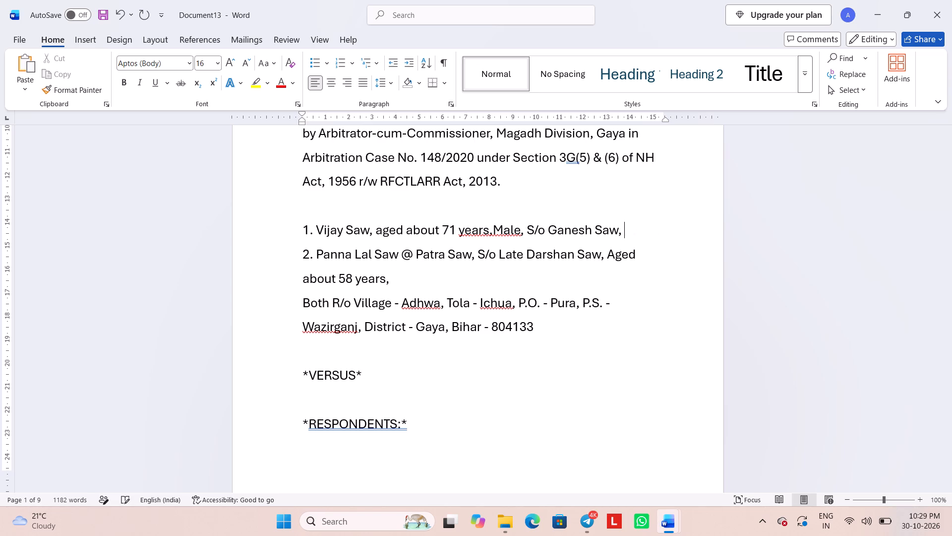
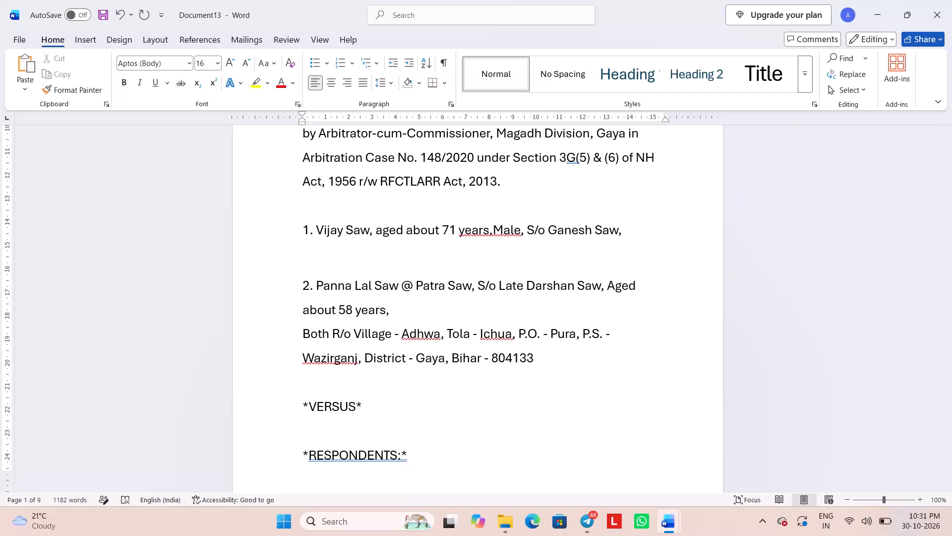
Start a new petitioner entry numbered "2." on the blank line below the first petitioner, entering the petitioner's name followed by a comma.
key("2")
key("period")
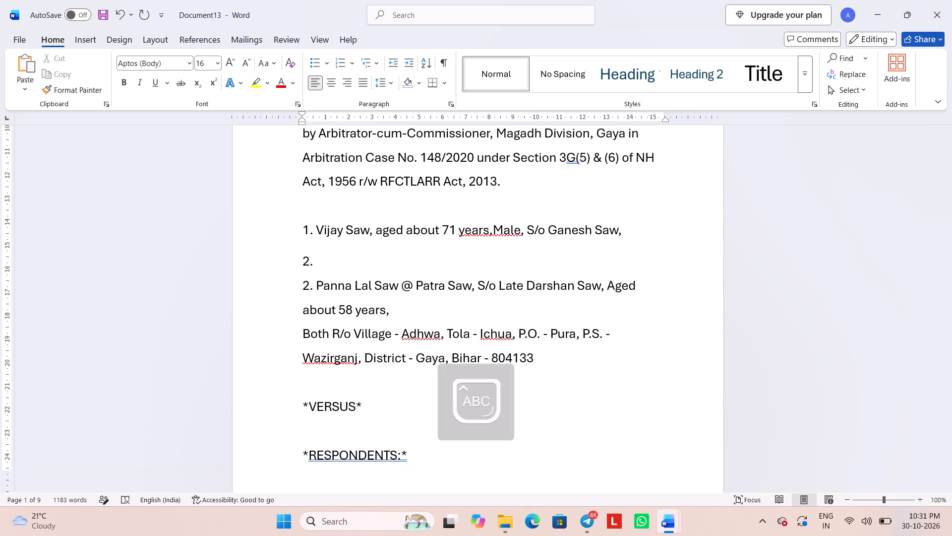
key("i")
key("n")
key("BackSpace")
key("BackSpace")
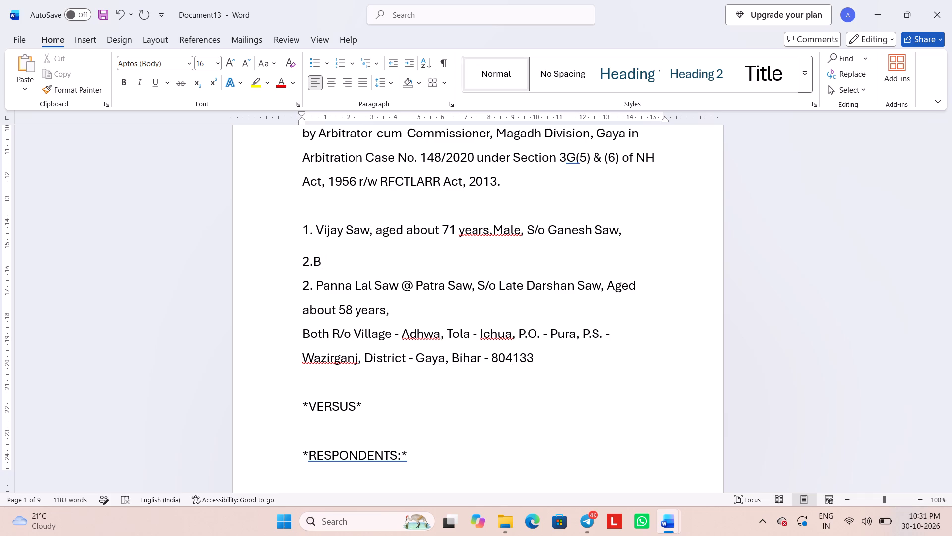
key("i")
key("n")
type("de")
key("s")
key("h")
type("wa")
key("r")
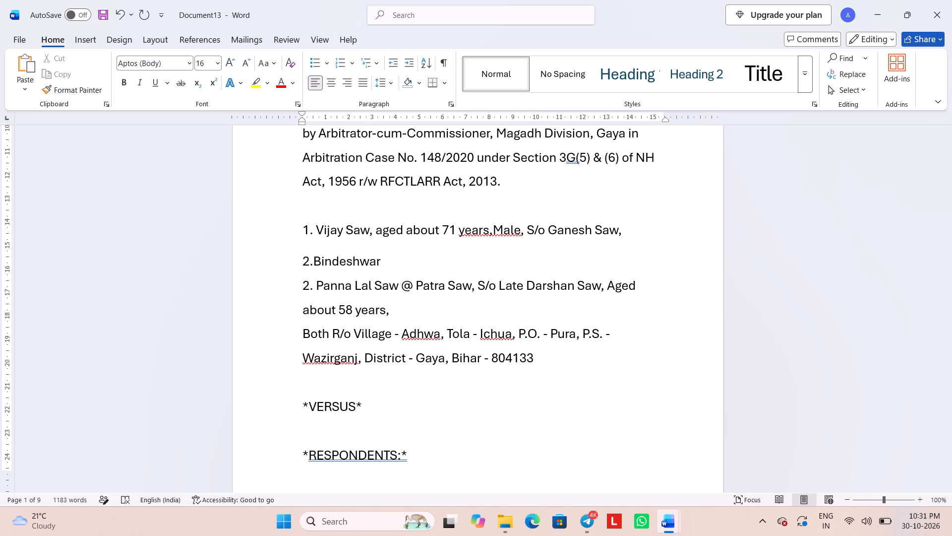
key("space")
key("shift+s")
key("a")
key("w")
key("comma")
Add "aged about" after the name in the new second petitioner's entry, with a space following the comma.
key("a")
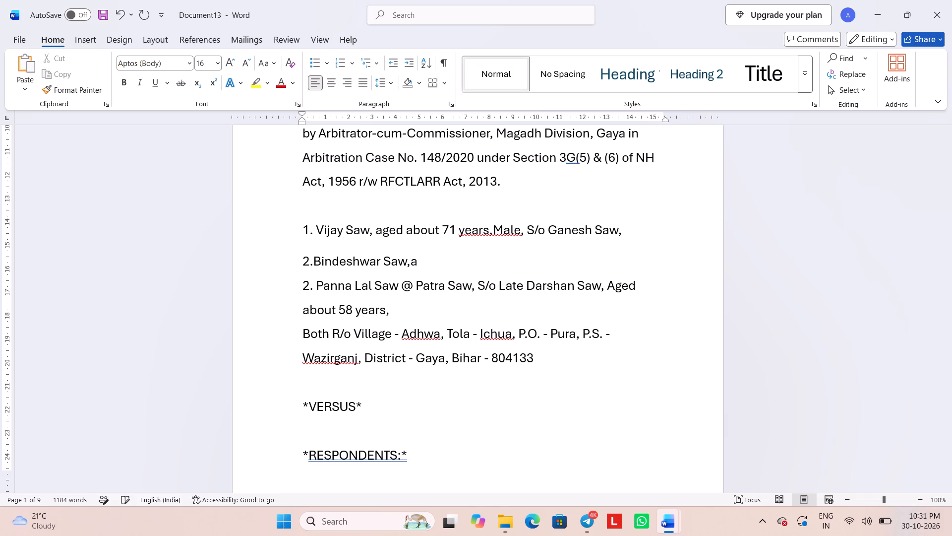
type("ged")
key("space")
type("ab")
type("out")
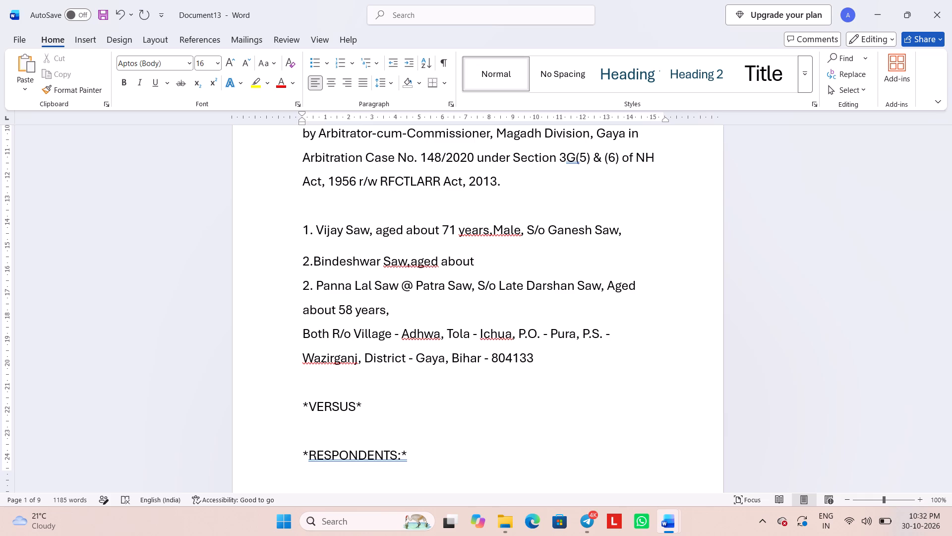
left_click(412, 264)
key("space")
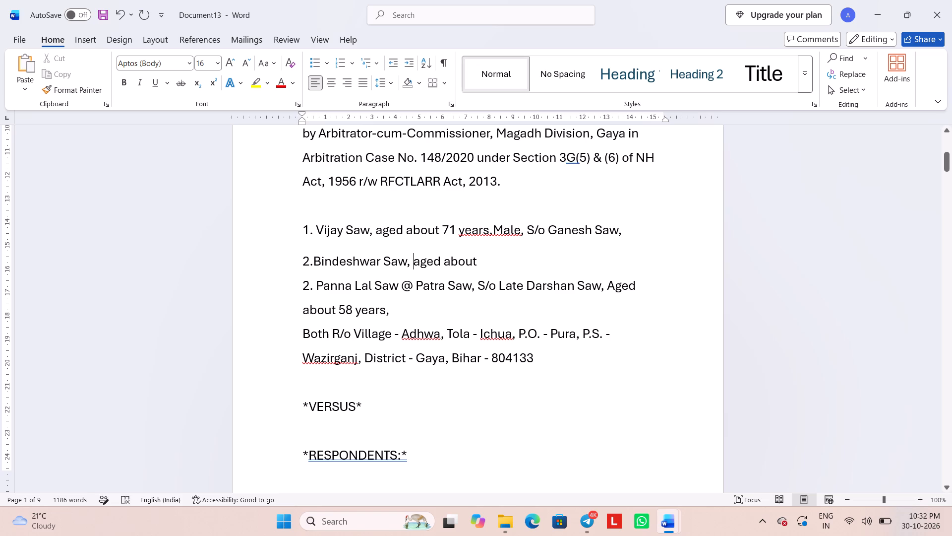
left_click(479, 259)
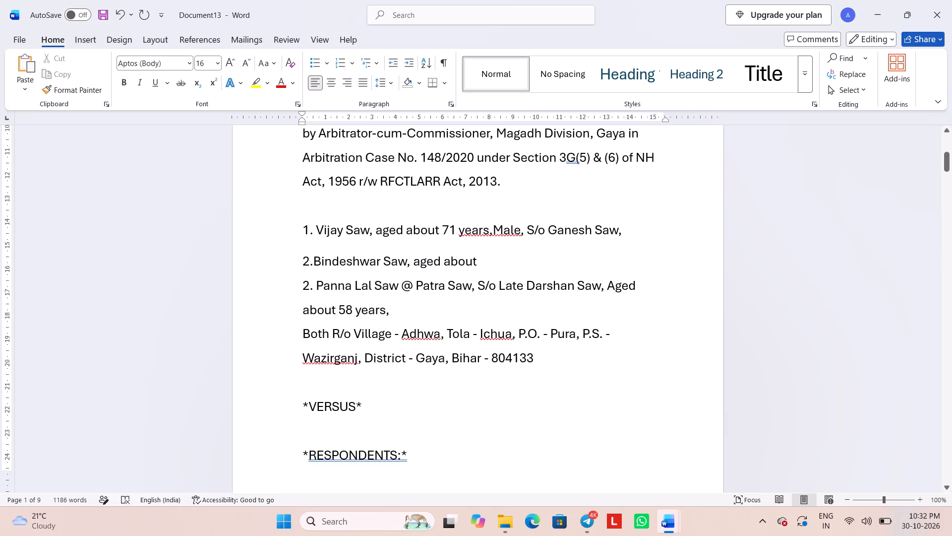
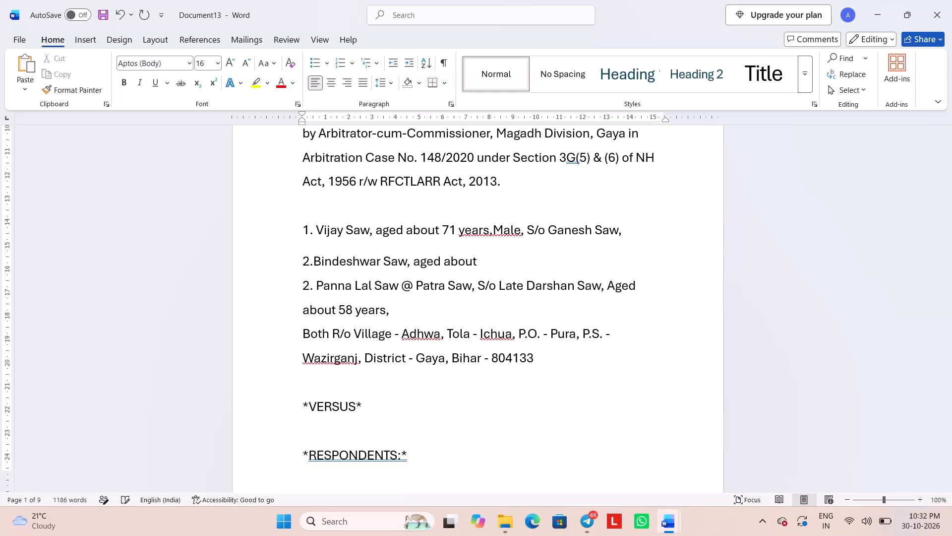
Complete the age in the new second petitioner's entry as "64 years,".
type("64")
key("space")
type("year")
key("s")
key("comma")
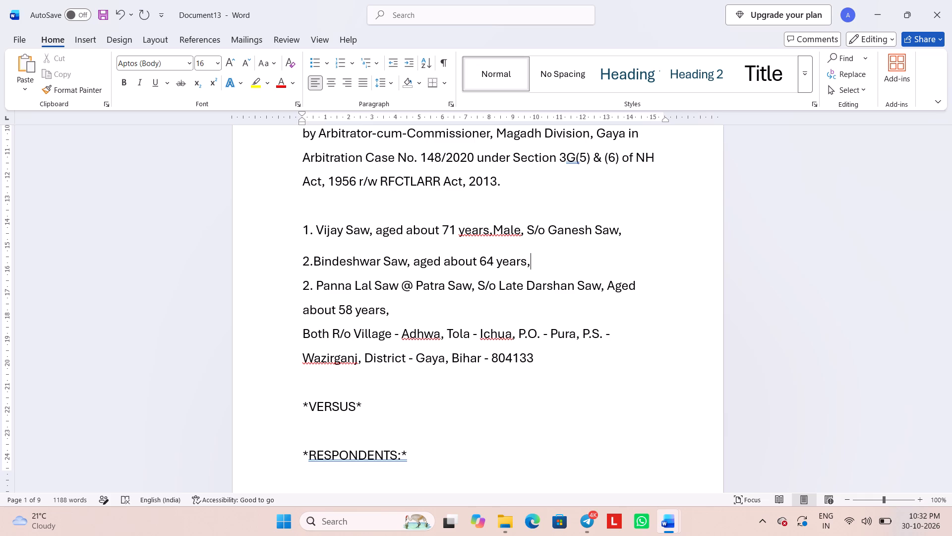
Add the parentage to the new second petitioner's entry as "S/o" with the father's name, followed by a comma.
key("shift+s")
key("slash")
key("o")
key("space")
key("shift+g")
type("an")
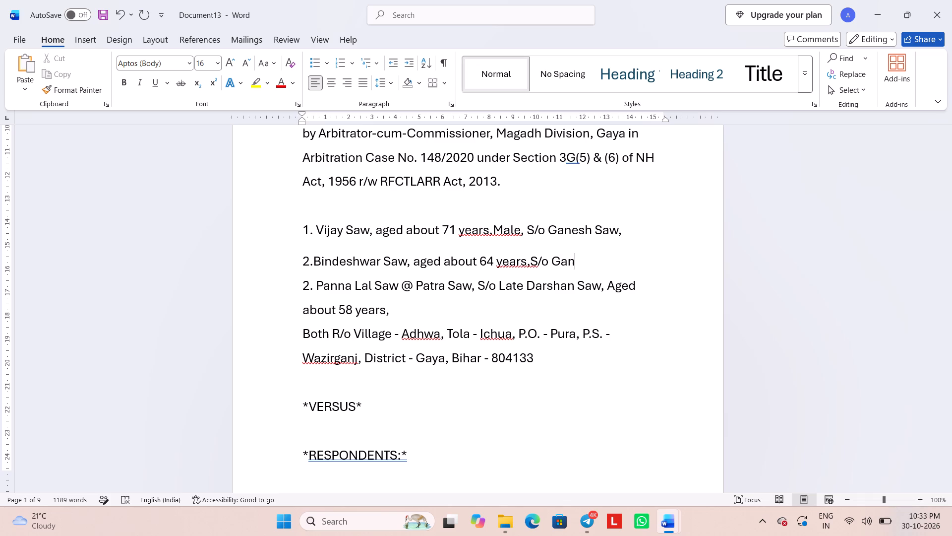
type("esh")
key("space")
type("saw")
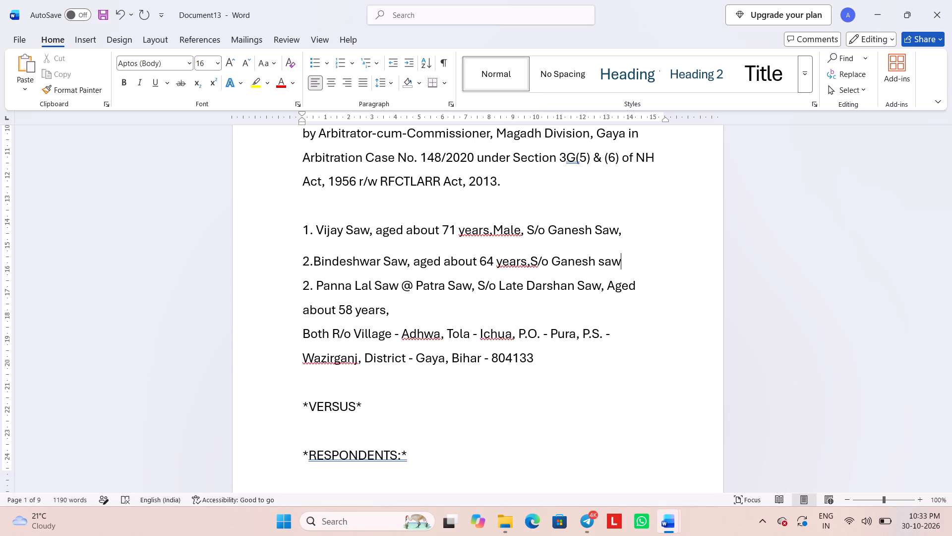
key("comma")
Start a new petitioner entry numbered "3." on a new line below the second, entering the petitioner's name followed by a comma.
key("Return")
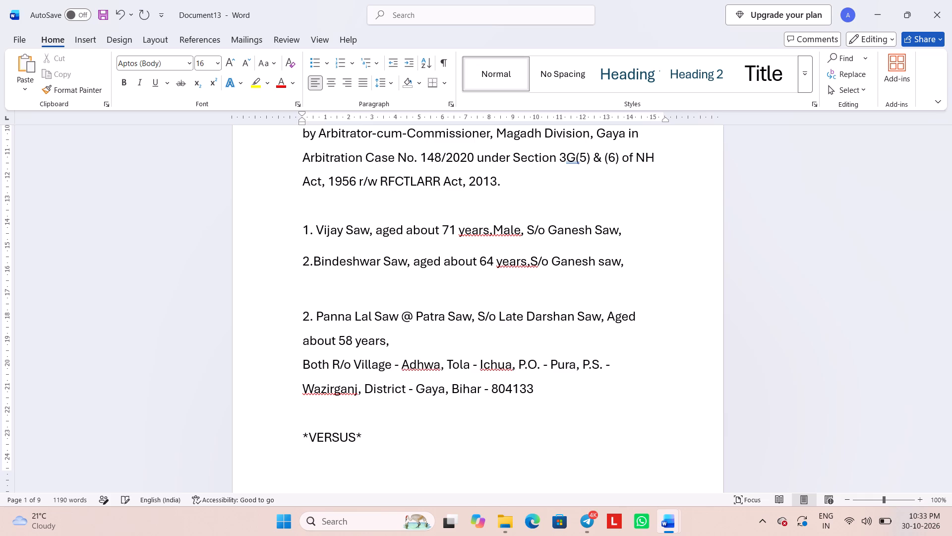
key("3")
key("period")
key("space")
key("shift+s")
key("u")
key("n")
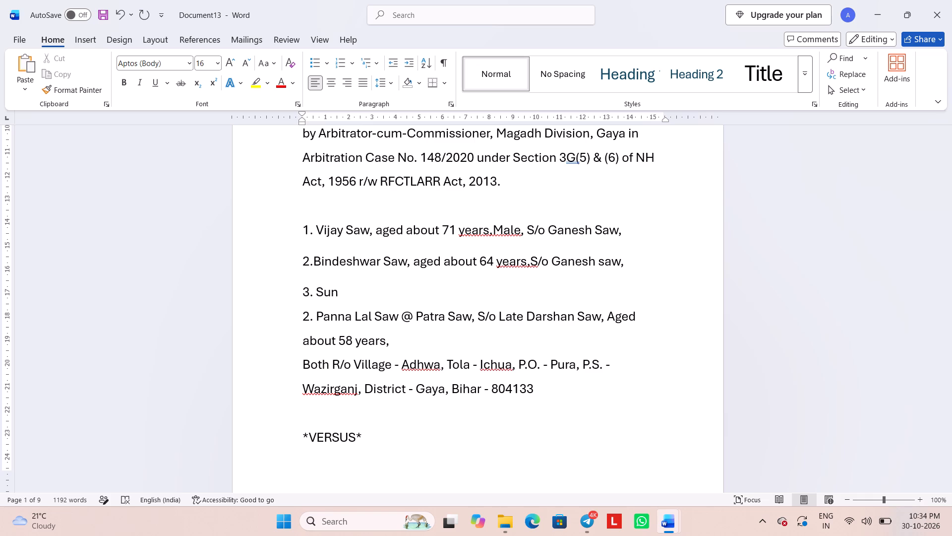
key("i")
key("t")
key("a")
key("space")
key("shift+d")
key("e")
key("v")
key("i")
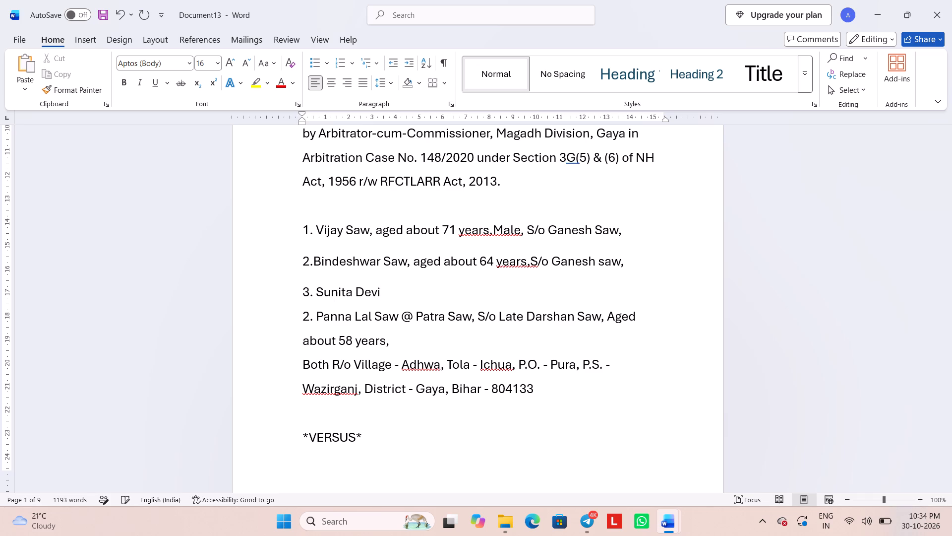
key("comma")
Add "aged about" directly after the name's comma in the third petitioner's entry, followed by a space.
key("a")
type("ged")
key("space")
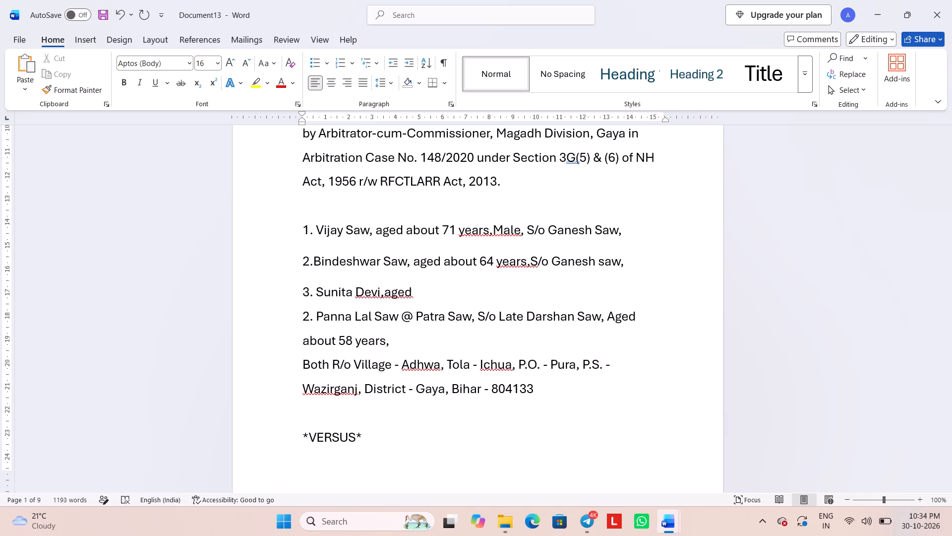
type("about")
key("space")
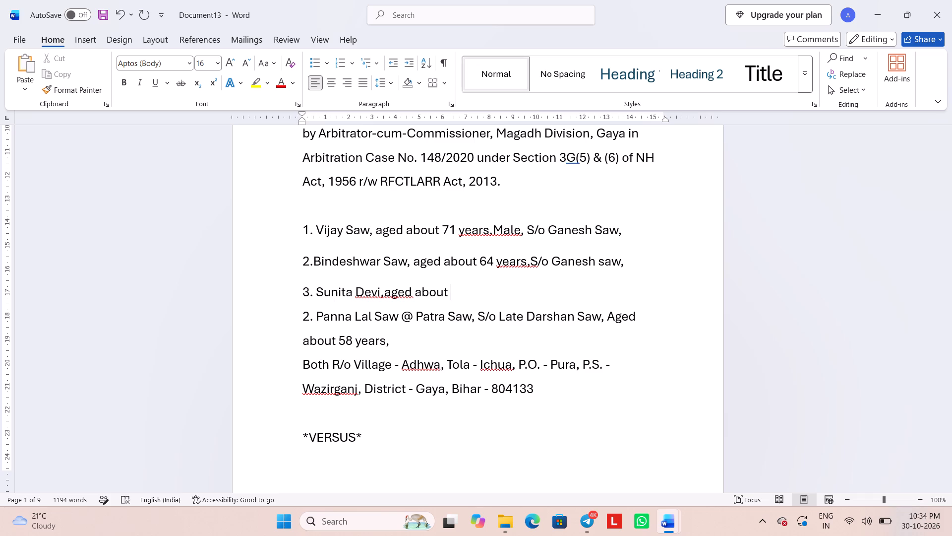
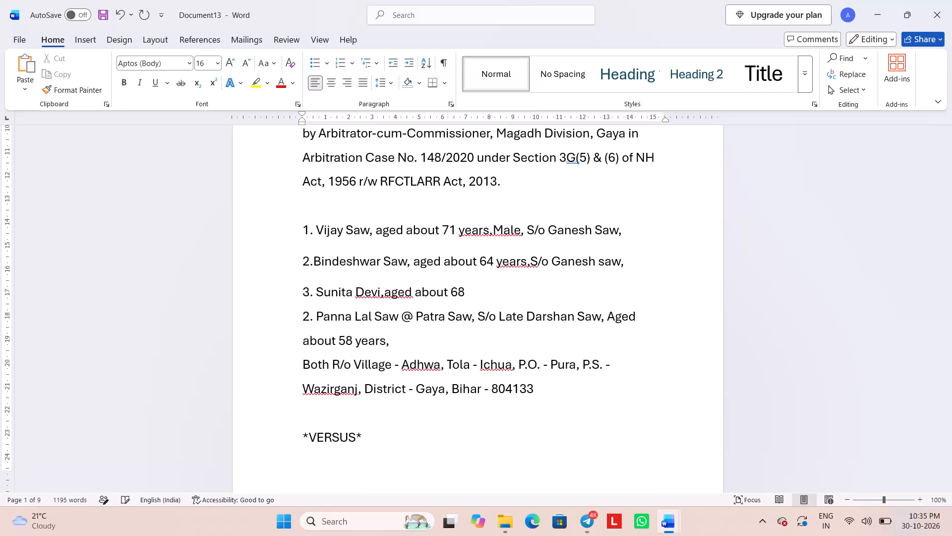
Add "years" directly after the age 68 in the third petitioner's entry.
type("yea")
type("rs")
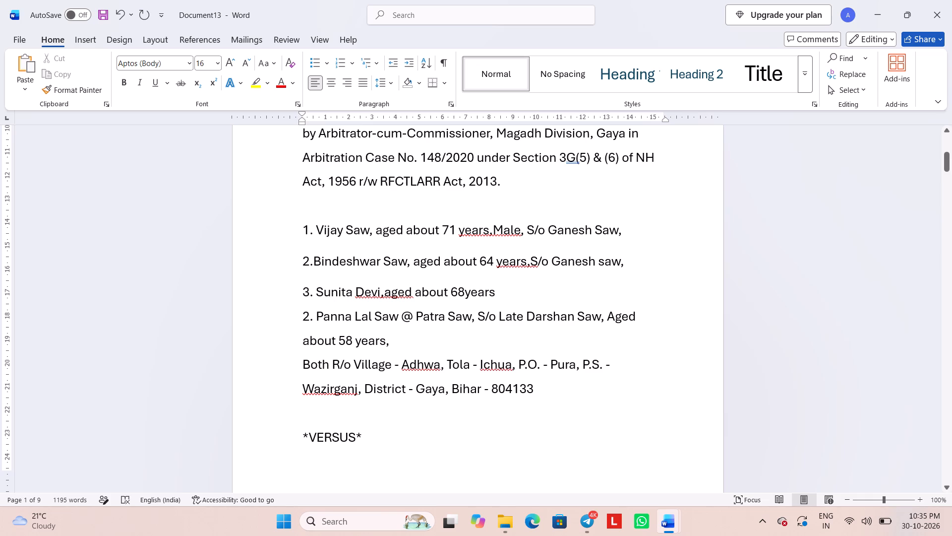
Insert a space and the gender marker "(F)," between "64 years," and "S/o" in the second petitioner's entry.
left_click(530, 261)
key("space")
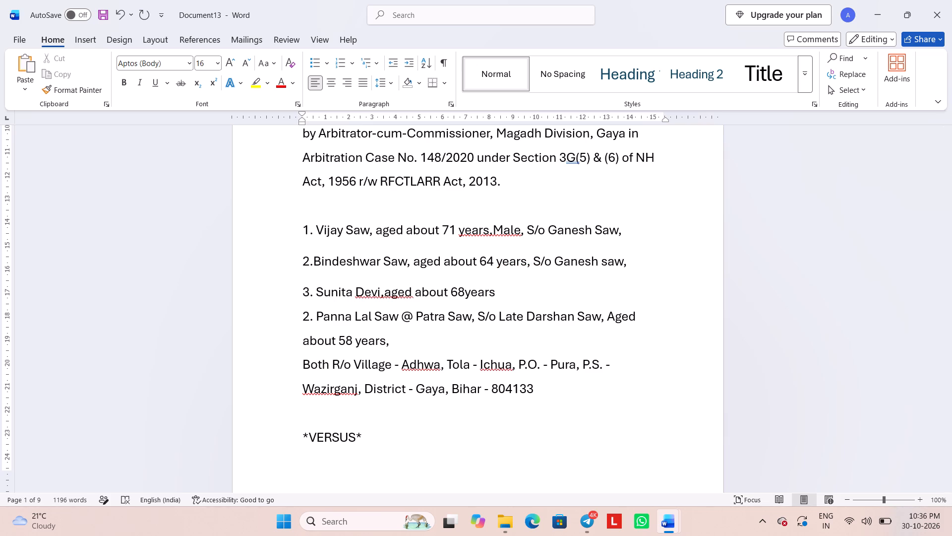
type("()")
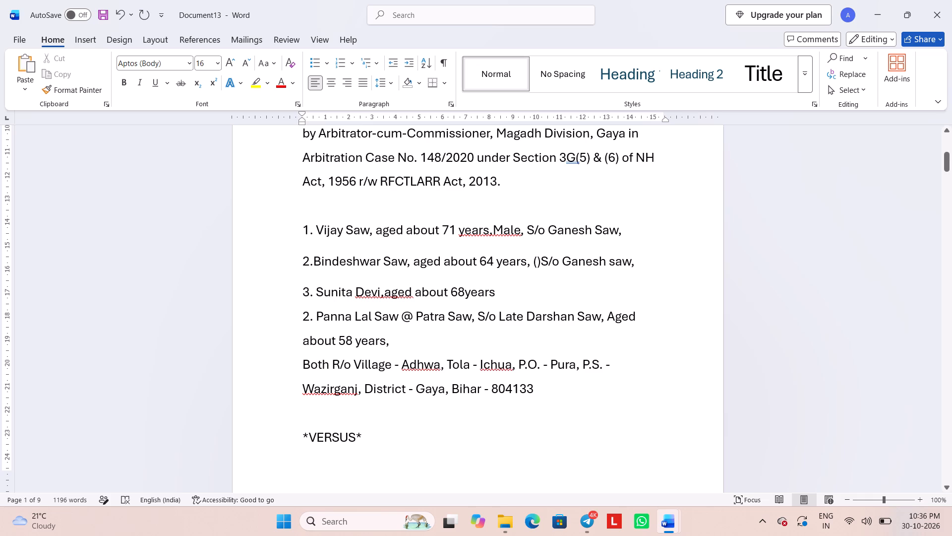
left_click(535, 261)
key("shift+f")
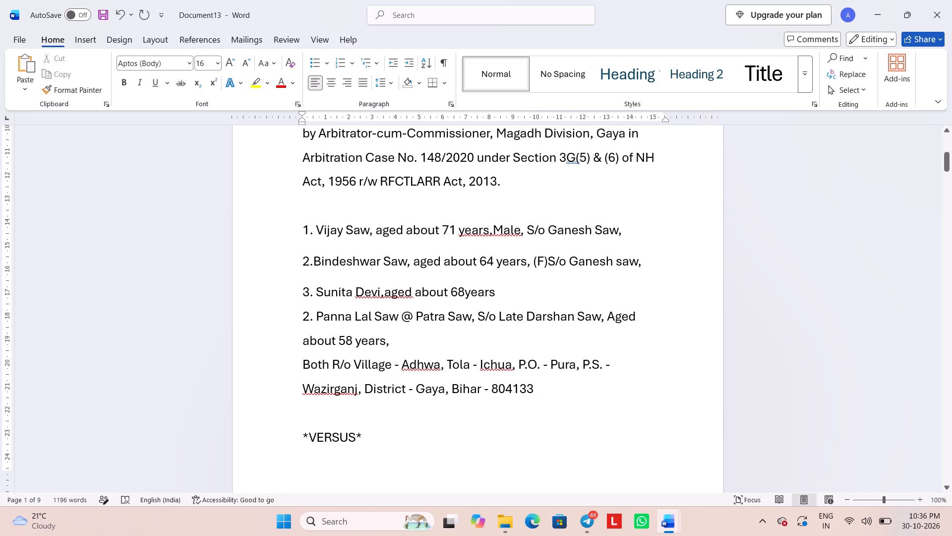
left_click(548, 264)
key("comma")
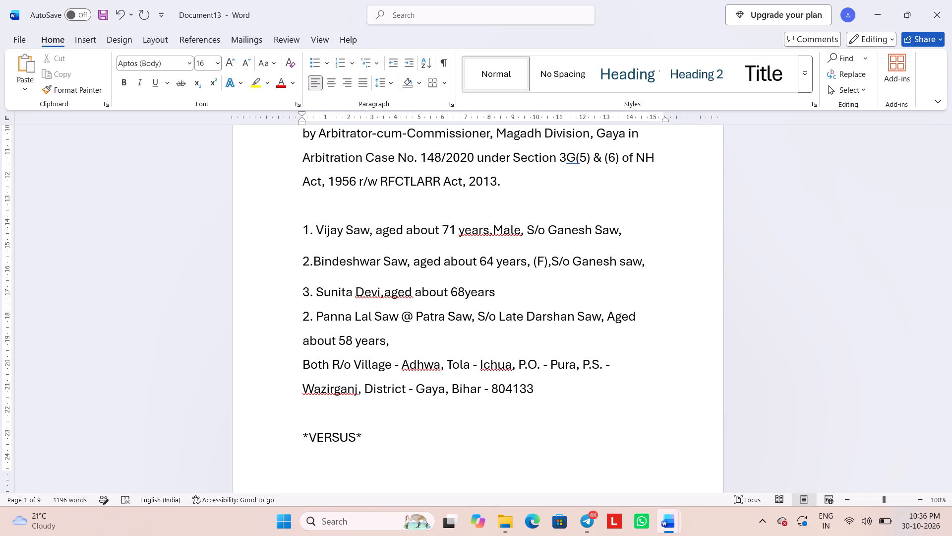
Punctuate the third petitioner's entry with a comma after "years" and a space before "aged".
left_click(494, 292)
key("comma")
left_click(383, 294)
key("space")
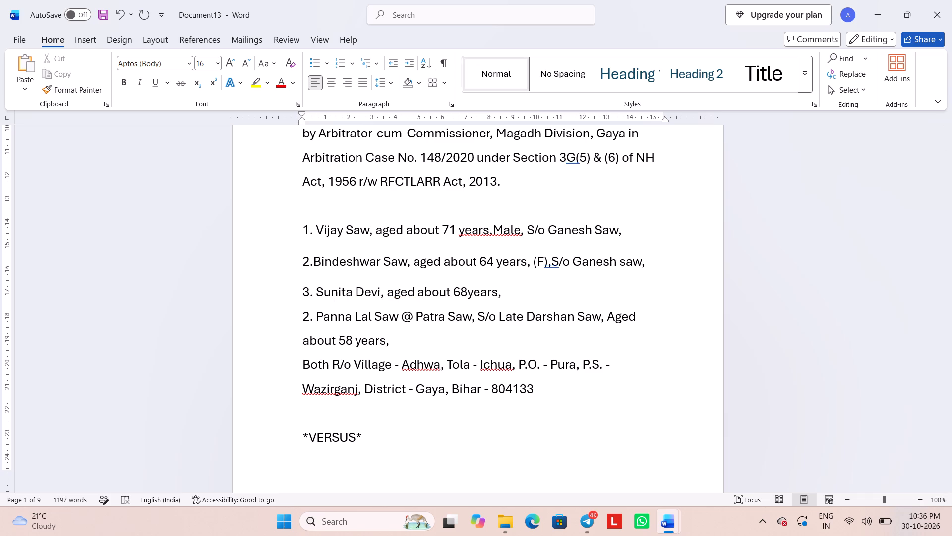
left_click(502, 292)
Change the gender marker in the second petitioner's entry to "(M)".
left_click(537, 258)
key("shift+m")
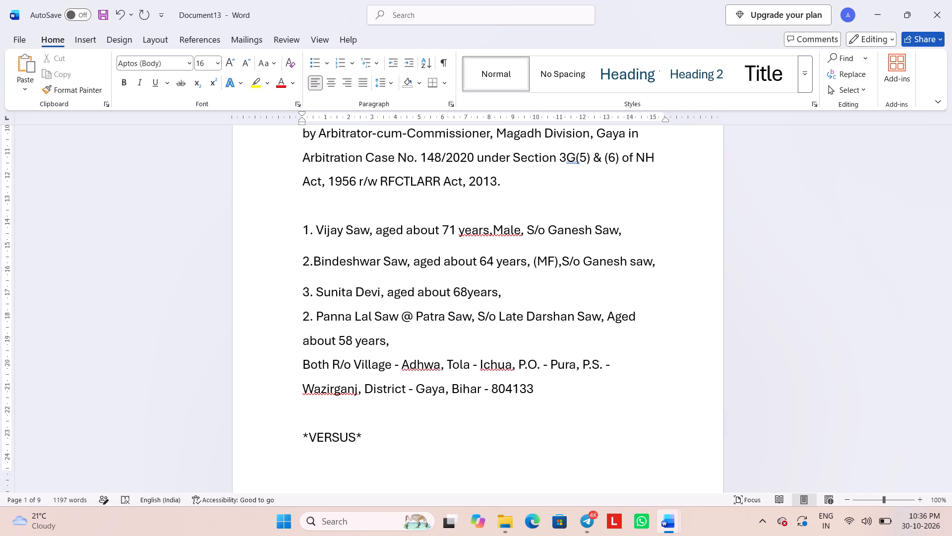
key("Delete")
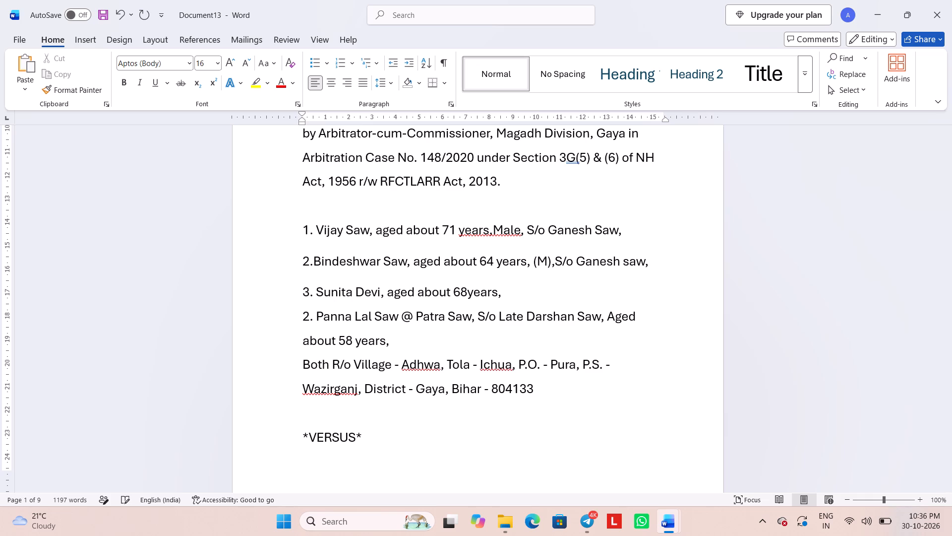
Add the gender marker "(F)," directly after the age in the third petitioner's entry.
left_click(500, 294)
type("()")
left_click(504, 293)
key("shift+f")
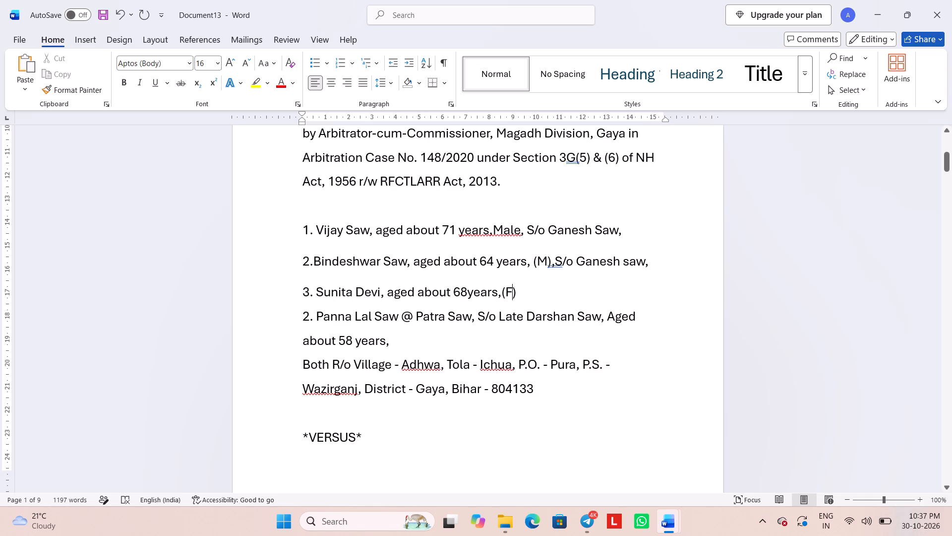
left_click(514, 292)
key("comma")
Complete the third petitioner's entry with "W/o-" and the husband's name, followed by a comma.
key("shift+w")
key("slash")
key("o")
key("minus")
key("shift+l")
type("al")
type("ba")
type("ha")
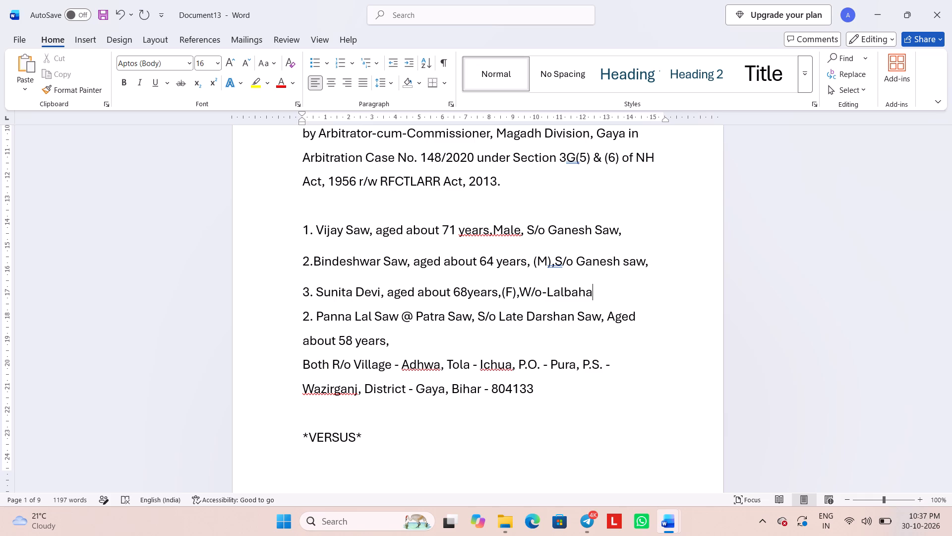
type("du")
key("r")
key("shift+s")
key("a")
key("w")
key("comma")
Start a fourth petitioner's entry on a new line below the third, numbered "4." with the petitioner's name and a comma.
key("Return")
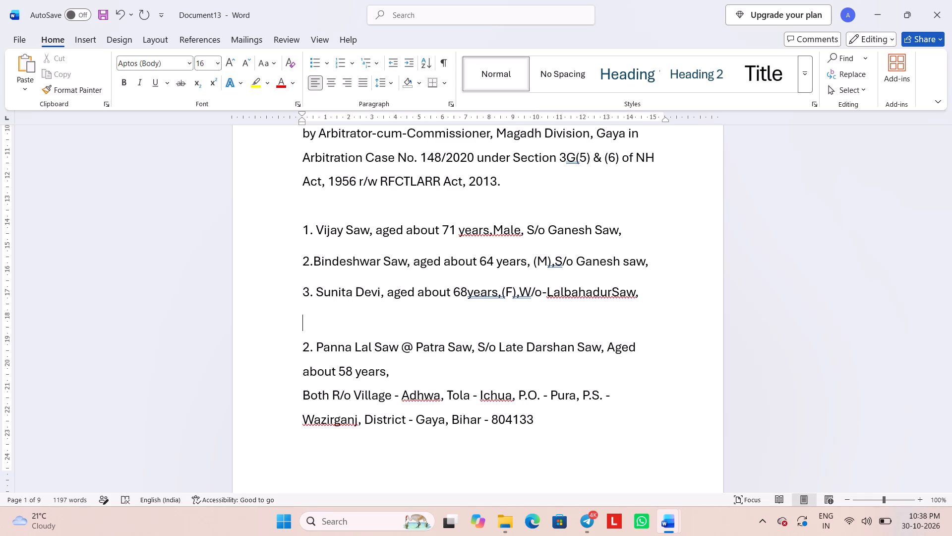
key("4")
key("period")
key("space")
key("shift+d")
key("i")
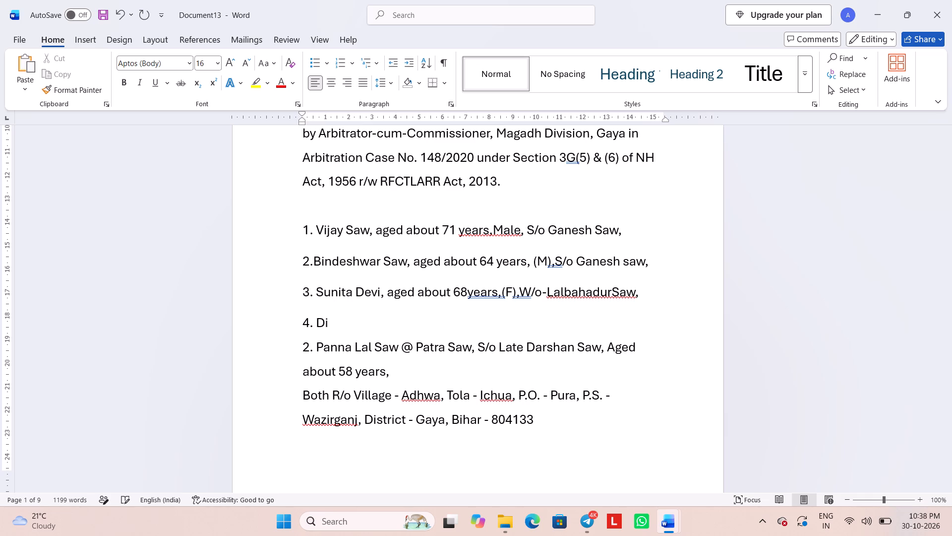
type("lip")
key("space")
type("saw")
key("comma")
Continue the fourth petitioner's entry with "aged about", leaving a space after the comma that follows the name.
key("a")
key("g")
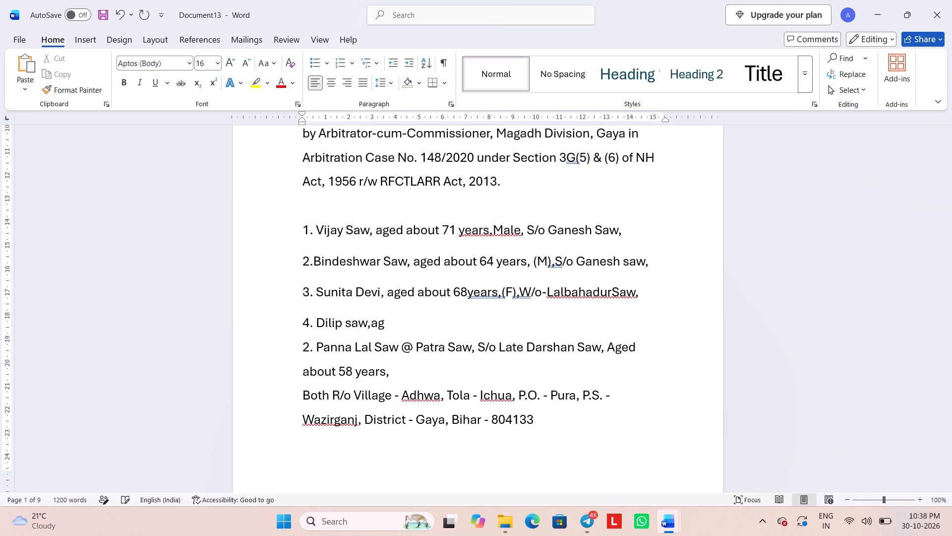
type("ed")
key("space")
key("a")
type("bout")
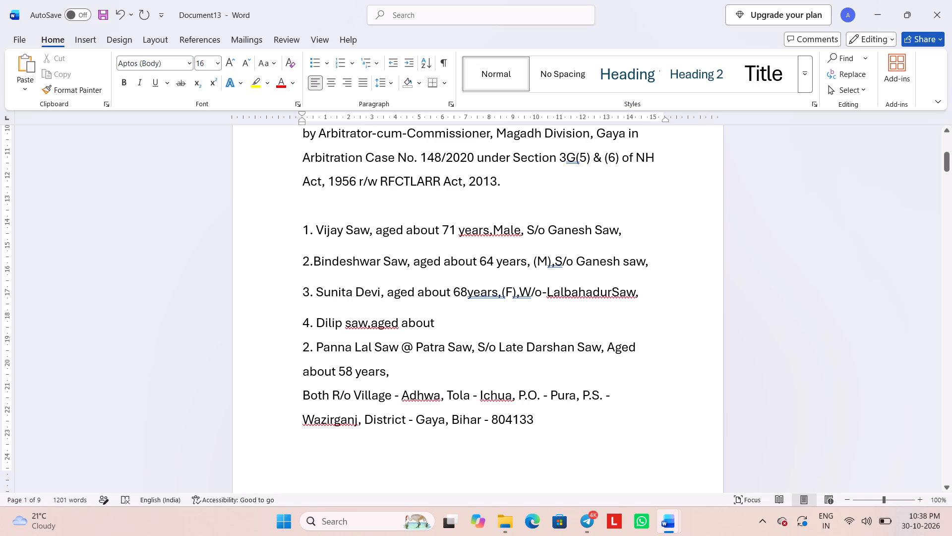
left_click(371, 326)
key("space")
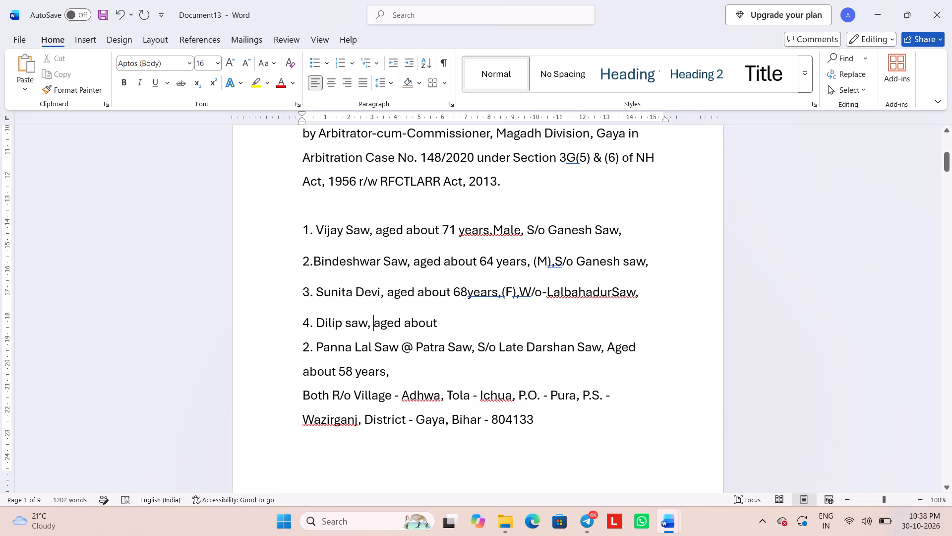
Complete the age in the fourth petitioner's entry as "69 years" after "aged about".
left_click(439, 323)
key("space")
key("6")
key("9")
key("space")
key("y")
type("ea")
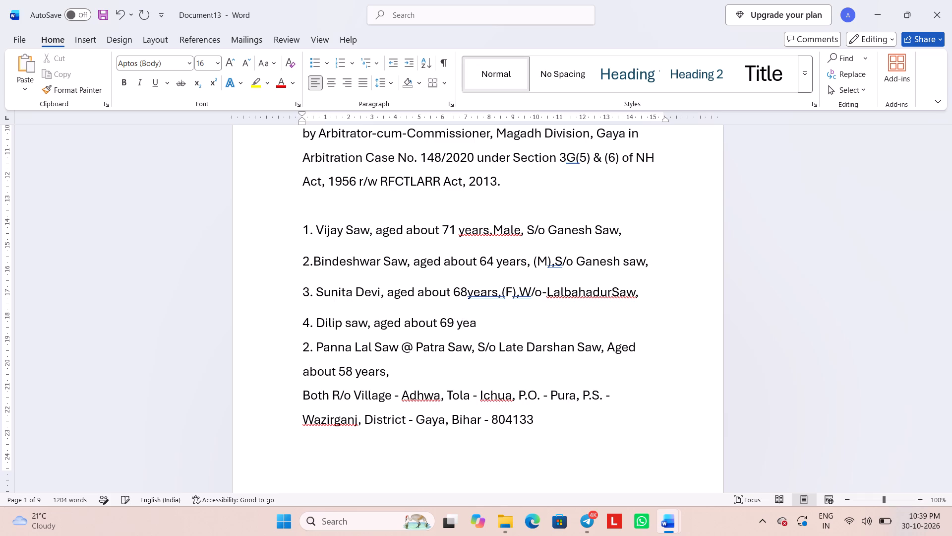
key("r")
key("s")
Add the gender marker "(M)," directly after the age in the fourth petitioner's entry.
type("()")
left_click(490, 323)
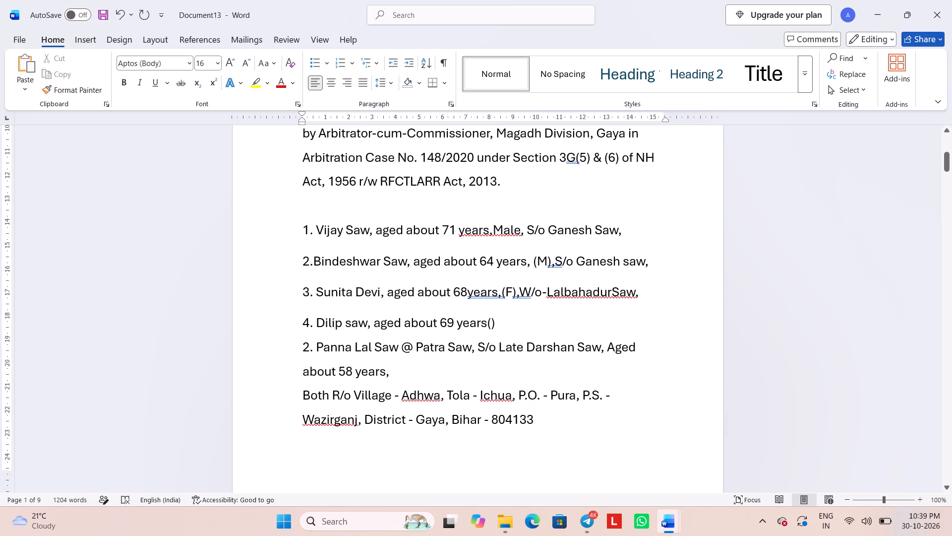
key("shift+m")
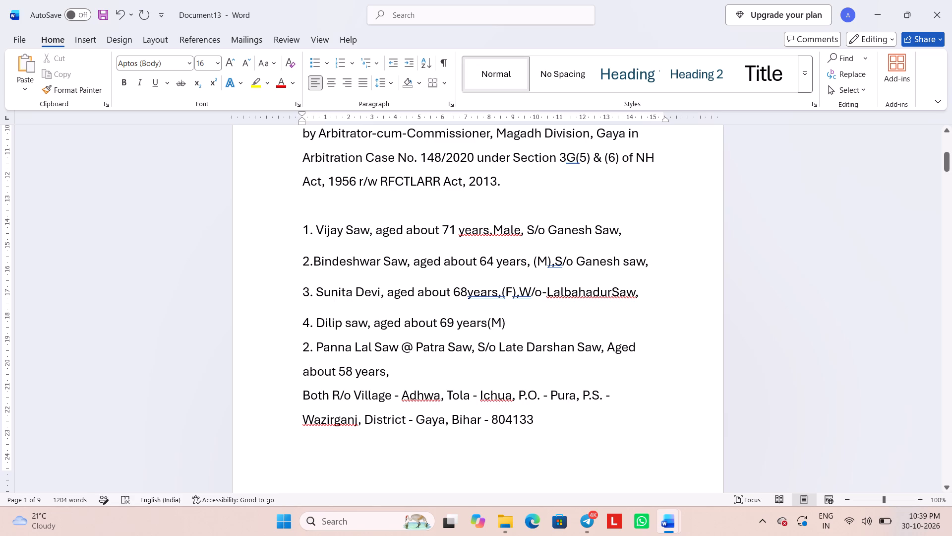
left_click(507, 324)
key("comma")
Complete the fourth petitioner's entry with "S/o-" followed by the father's name and a comma, directly after "(M),".
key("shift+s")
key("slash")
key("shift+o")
key("BackSpace")
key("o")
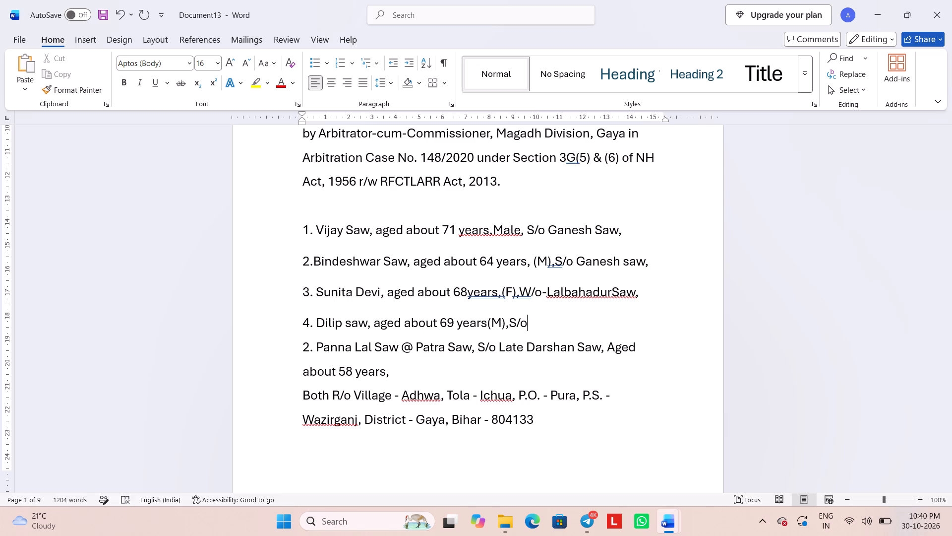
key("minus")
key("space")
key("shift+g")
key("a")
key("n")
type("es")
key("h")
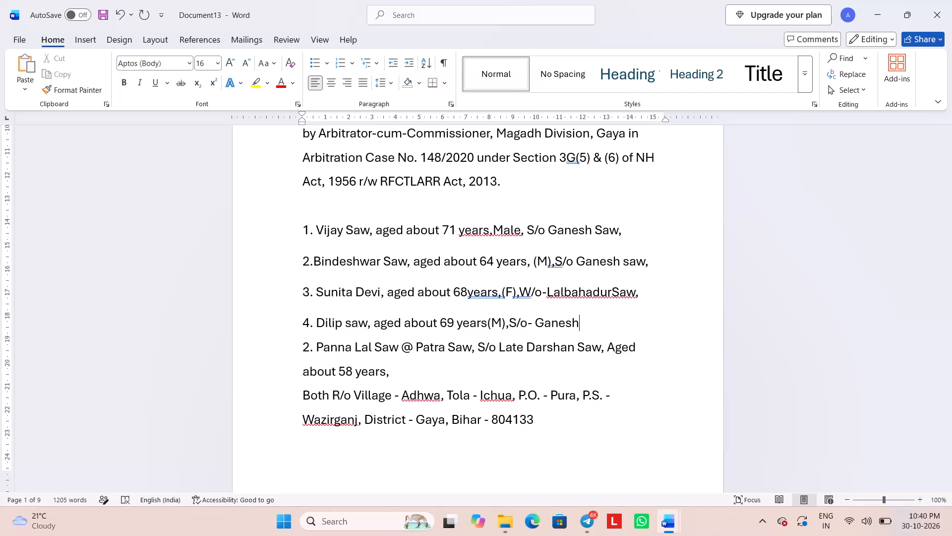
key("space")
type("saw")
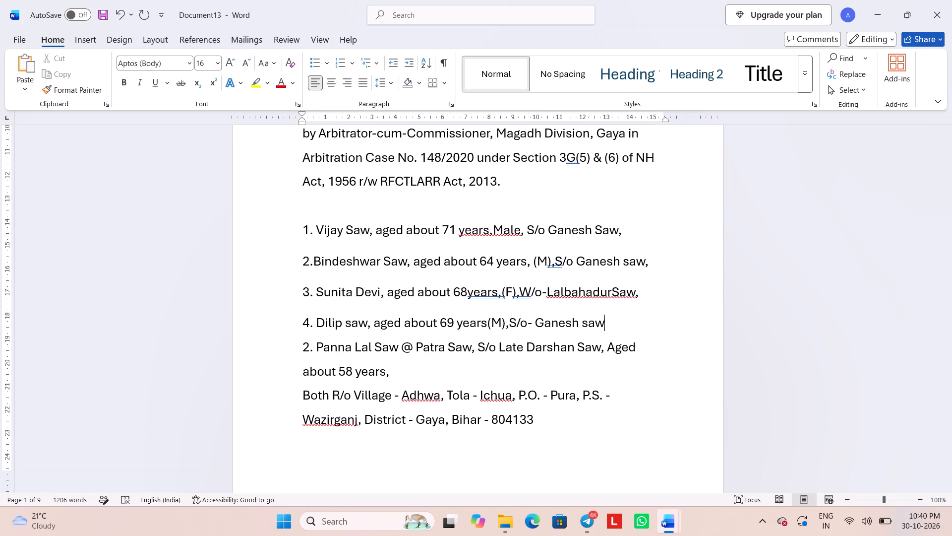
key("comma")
Insert "aged about" and a space before "S/o" in the petitioner's entry directly below the fourth one.
left_click(477, 351)
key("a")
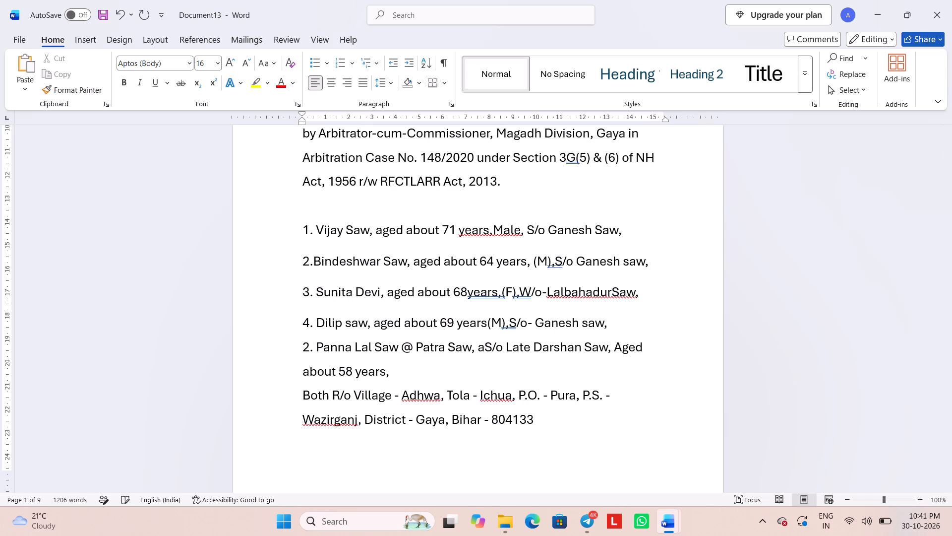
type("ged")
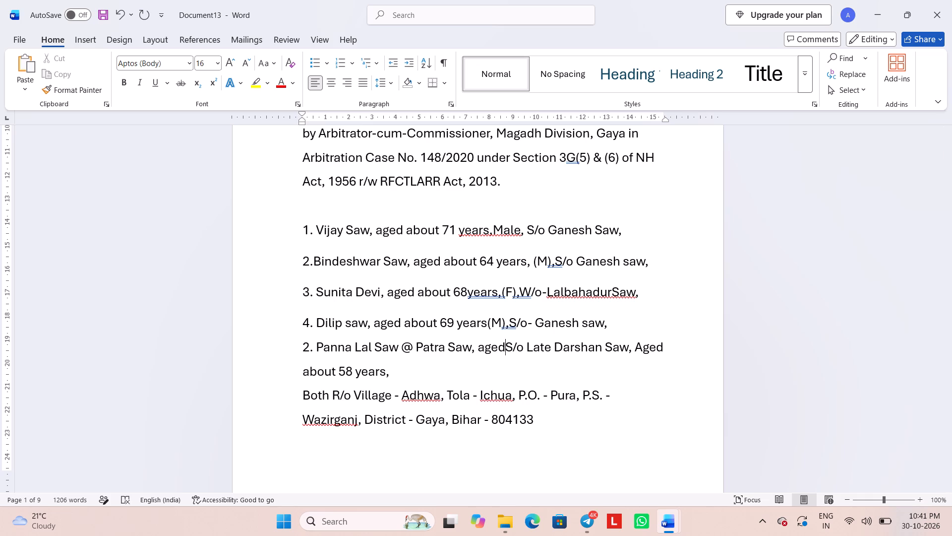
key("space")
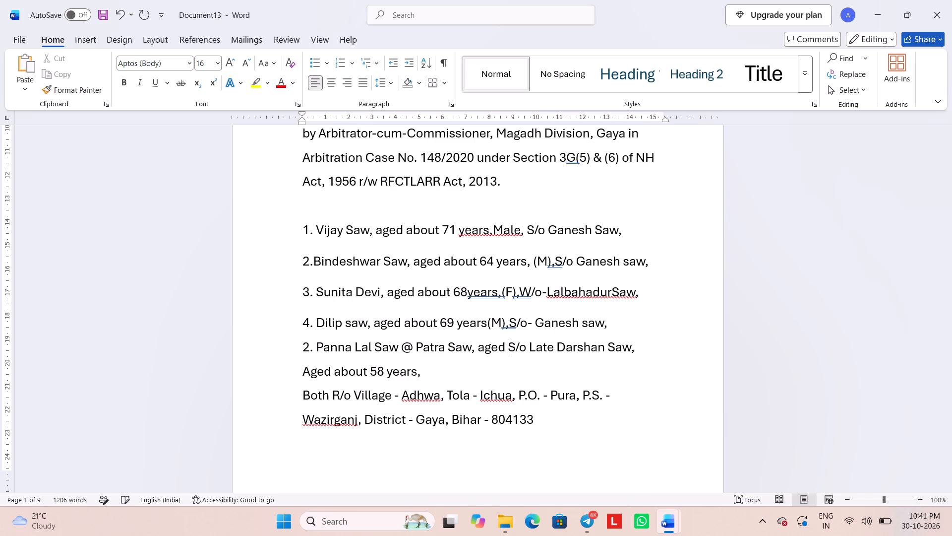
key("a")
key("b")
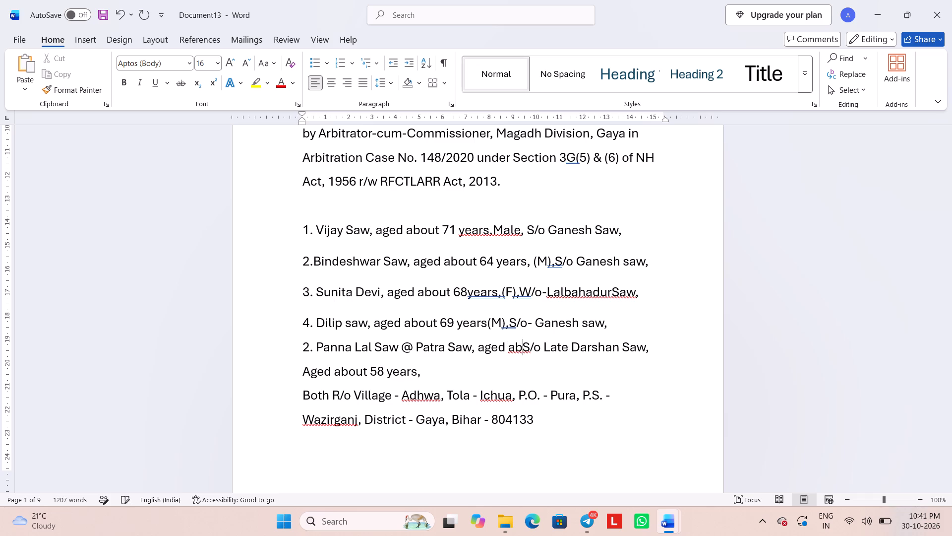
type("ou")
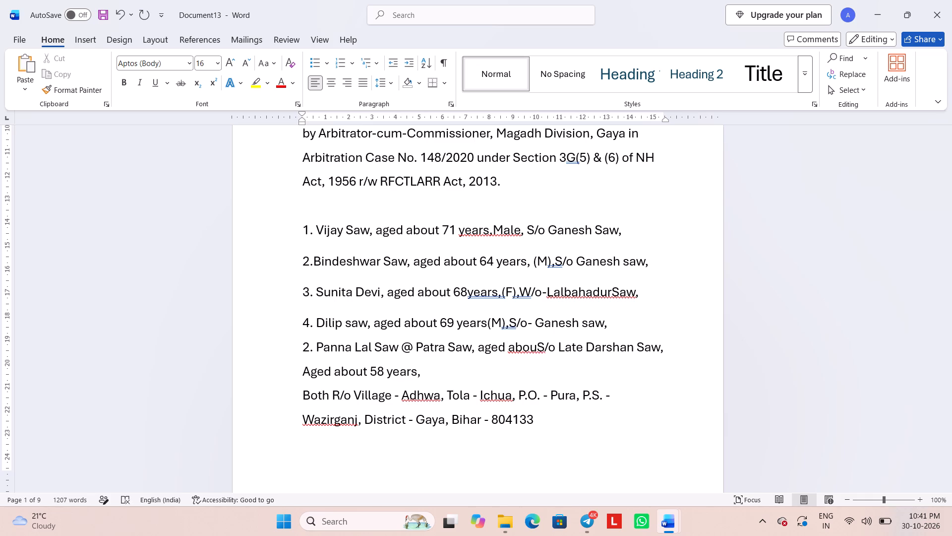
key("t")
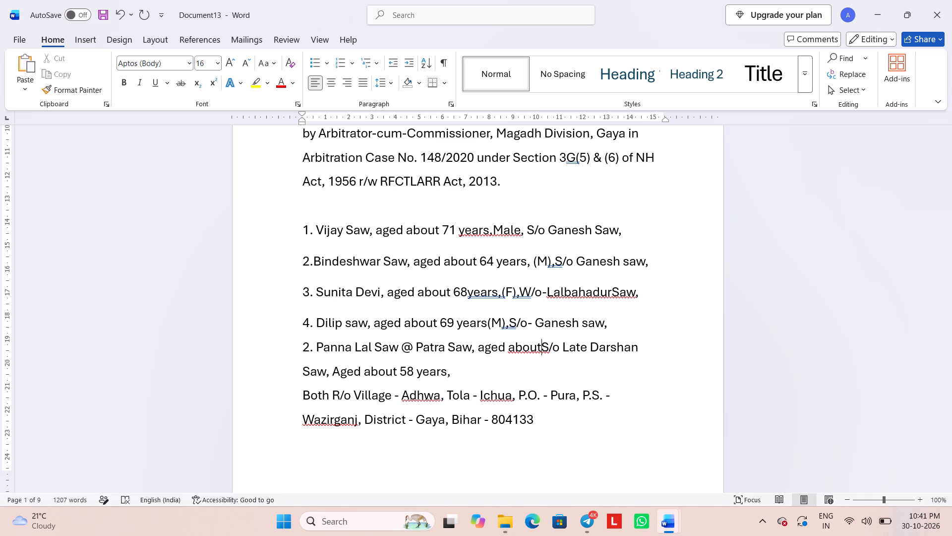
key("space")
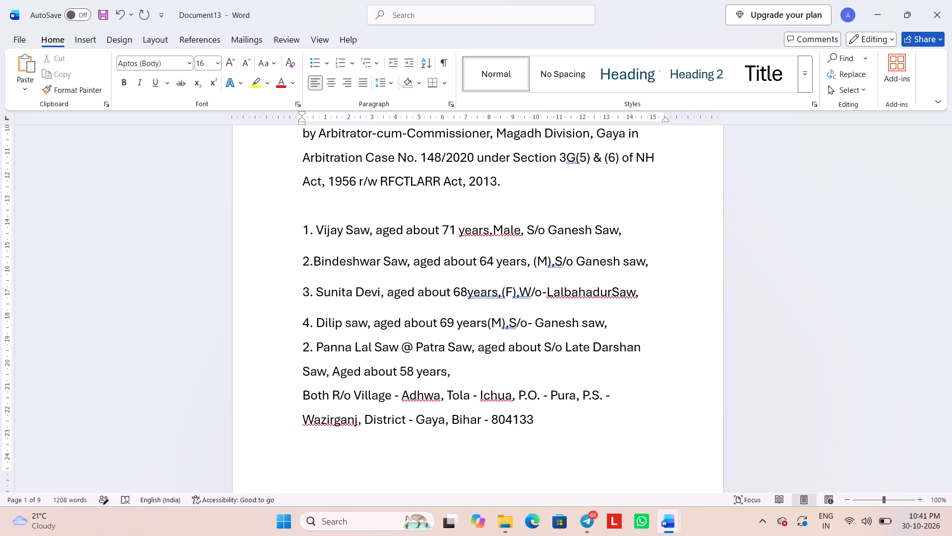
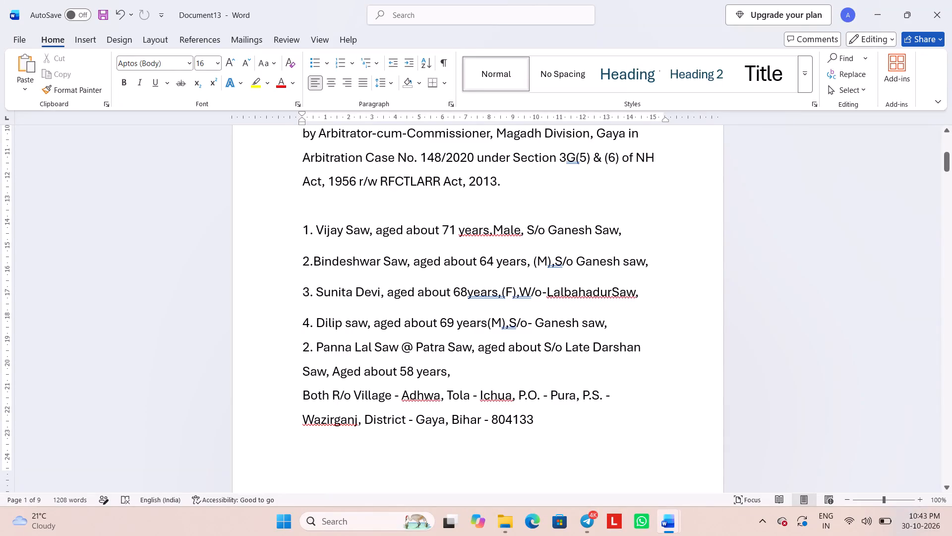
Turn on AutoSave for the petition, saving it to the personal OneDrive under the name Document13.
left_click(83, 12)
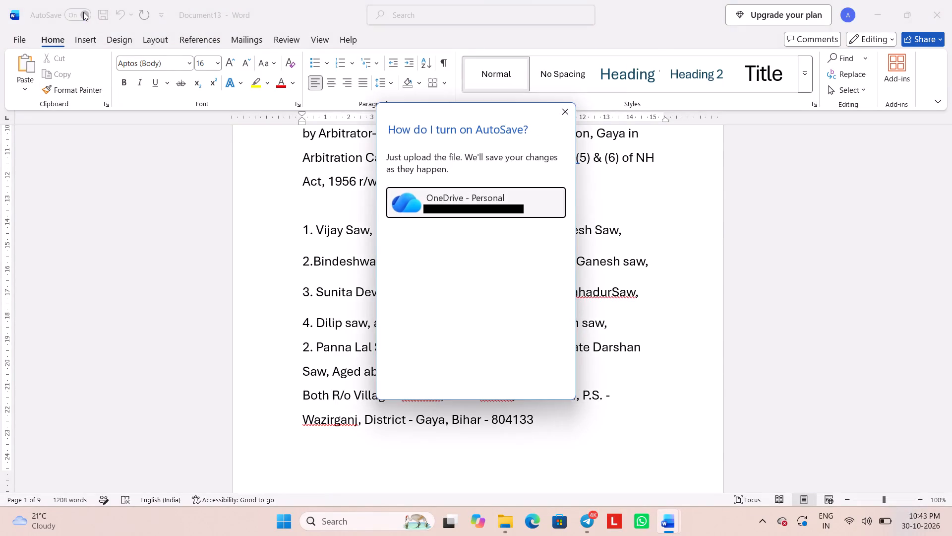
left_click(497, 205)
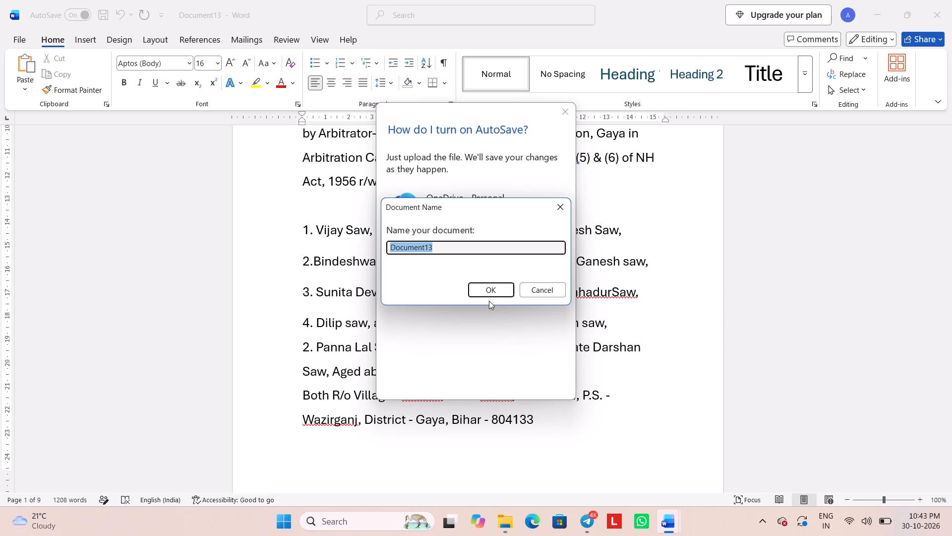
left_click(490, 288)
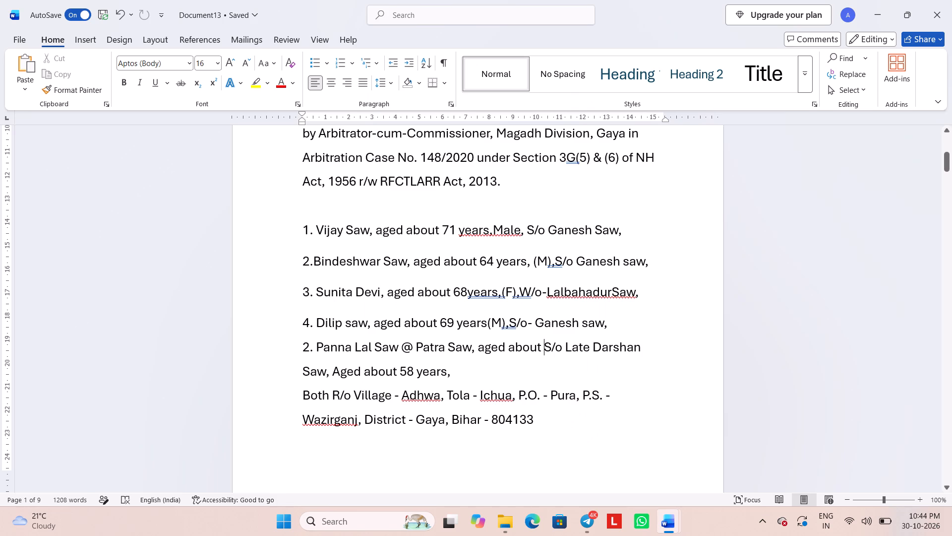
left_click(490, 288)
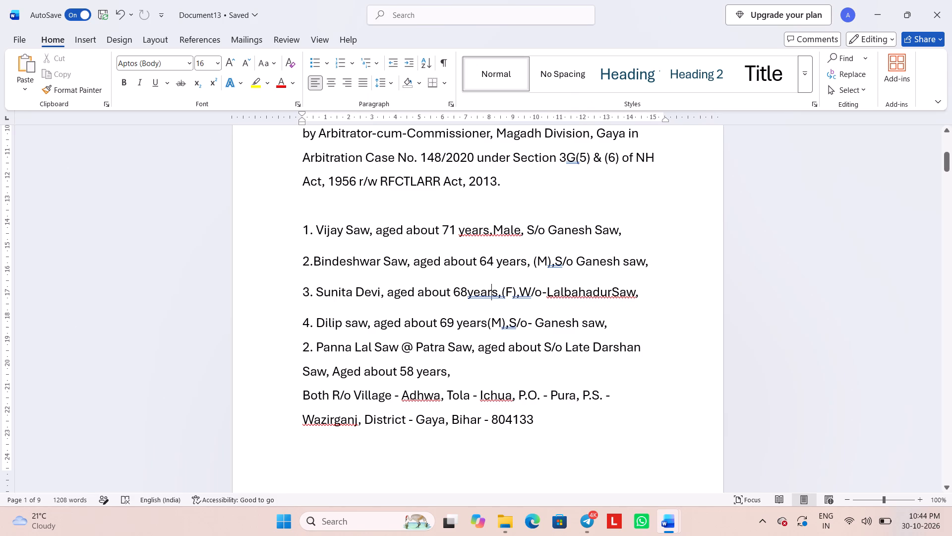